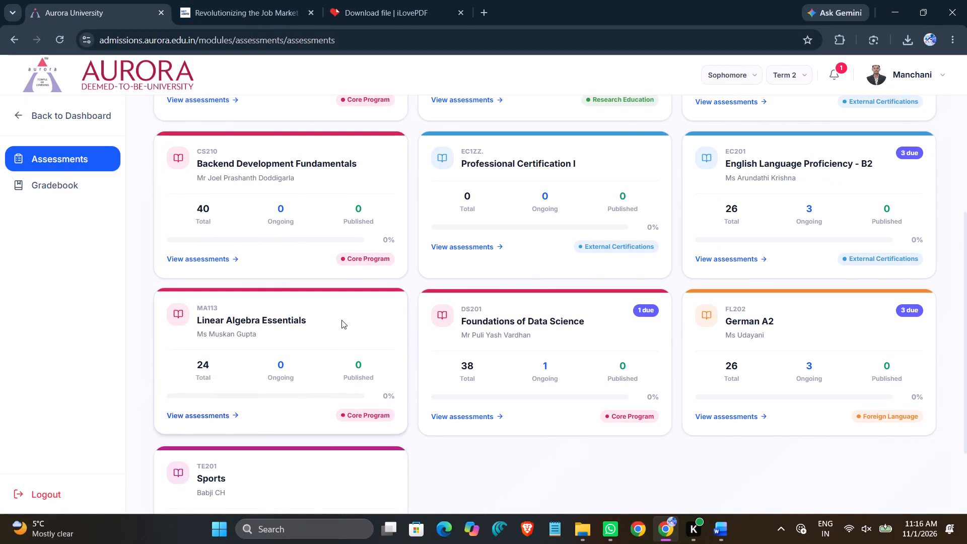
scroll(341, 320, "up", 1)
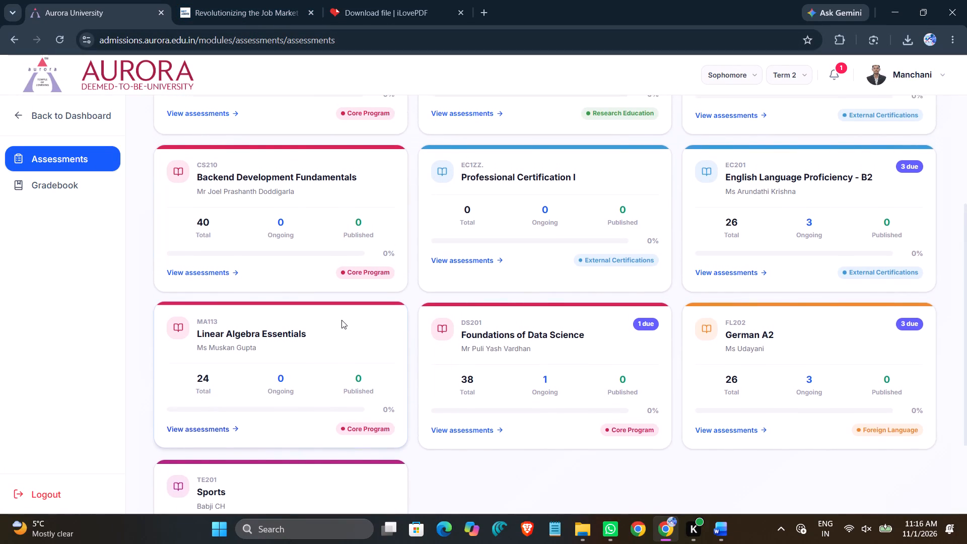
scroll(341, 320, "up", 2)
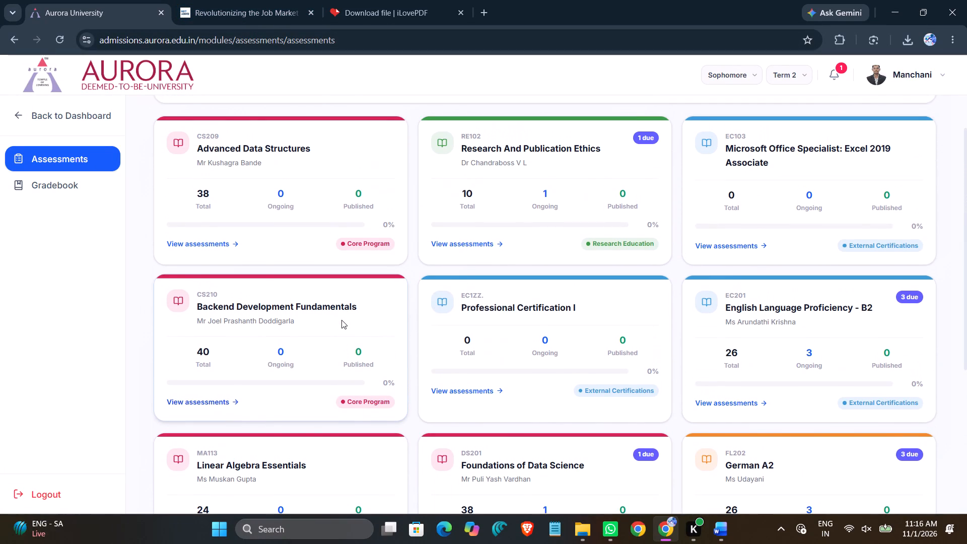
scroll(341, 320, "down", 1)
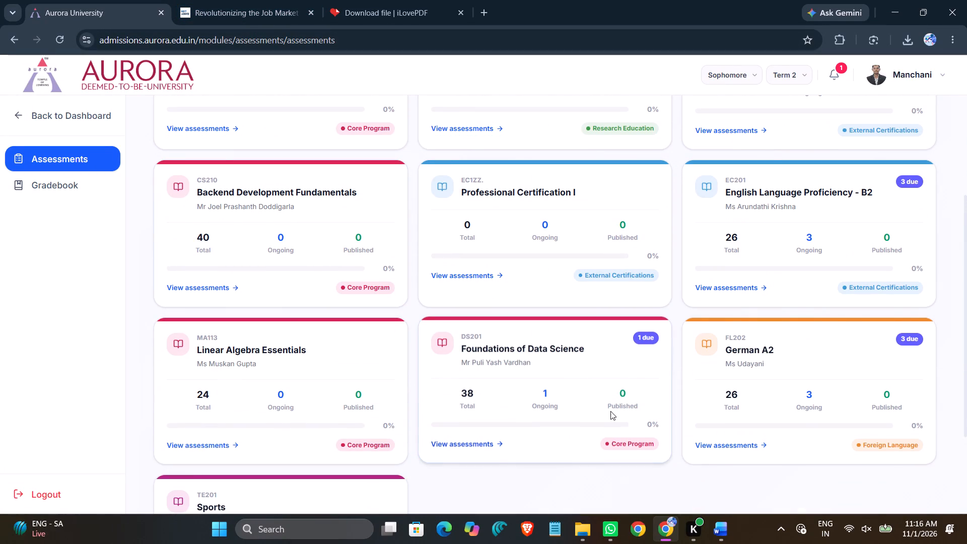
Switch to Word and review the FDS-LAB-2 report's code screenshots and explanations through to its last page.
left_click(717, 526)
scroll(456, 353, "down", 3)
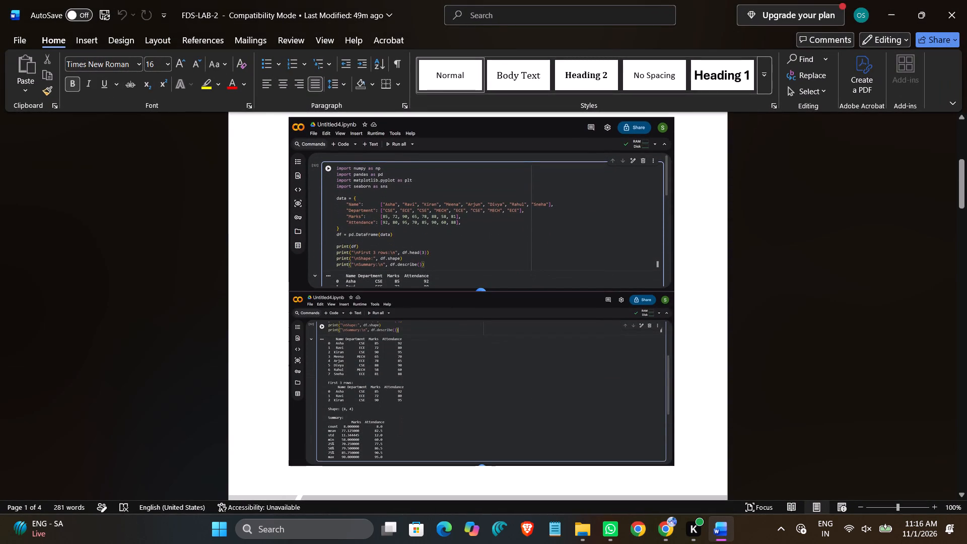
scroll(456, 353, "down", 3)
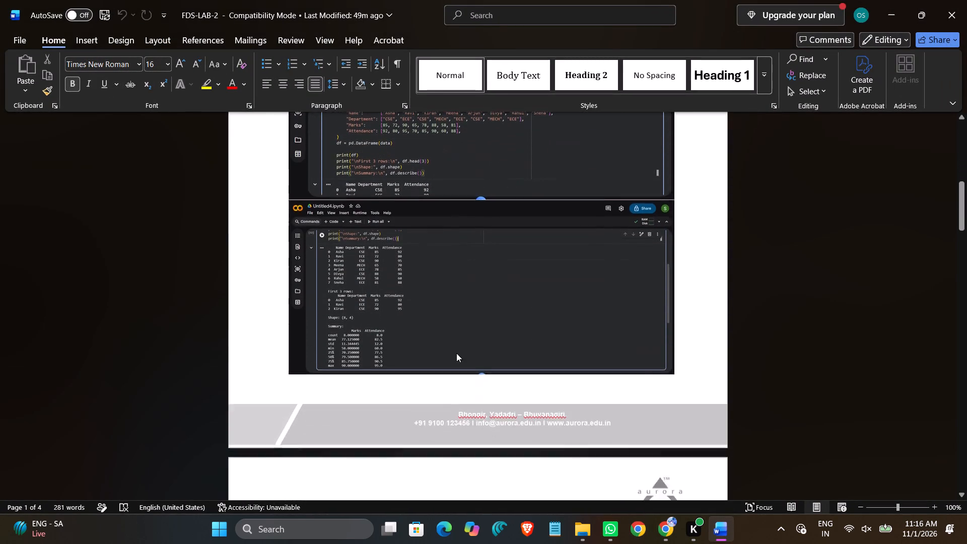
scroll(456, 353, "down", 6)
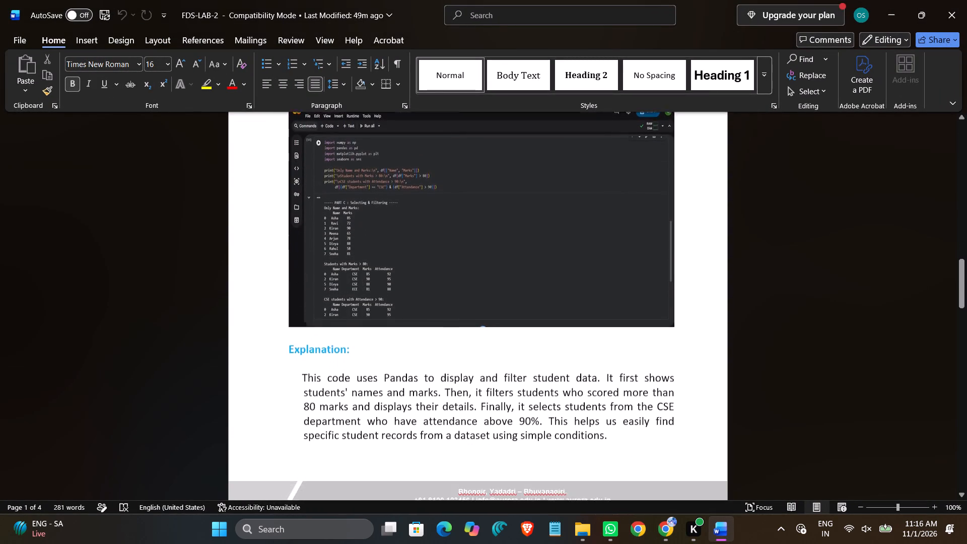
scroll(456, 353, "down", 1)
scroll(456, 353, "up", 1)
scroll(456, 353, "down", 1)
scroll(456, 353, "up", 2)
scroll(456, 353, "down", 1)
scroll(456, 353, "up", 1)
scroll(456, 353, "down", 1)
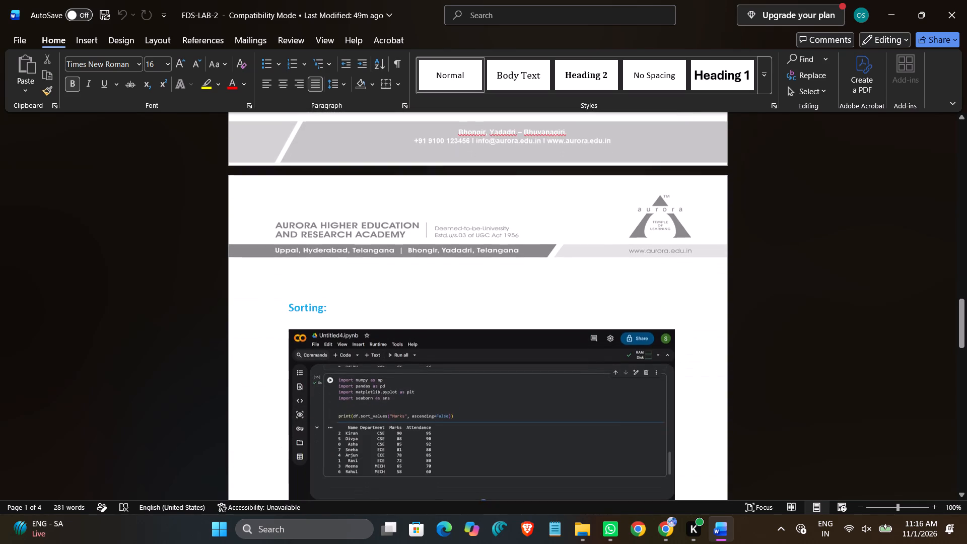
scroll(456, 353, "up", 2)
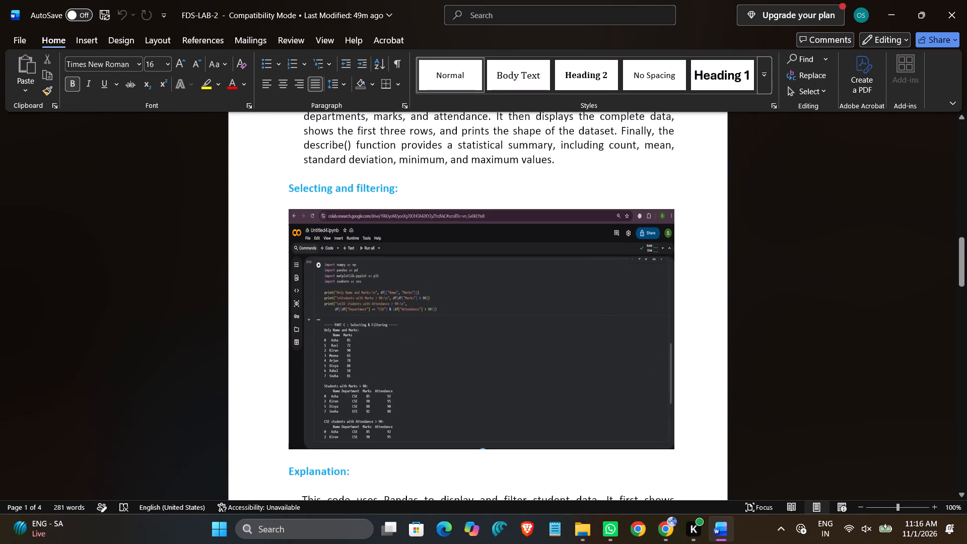
scroll(456, 353, "down", 11)
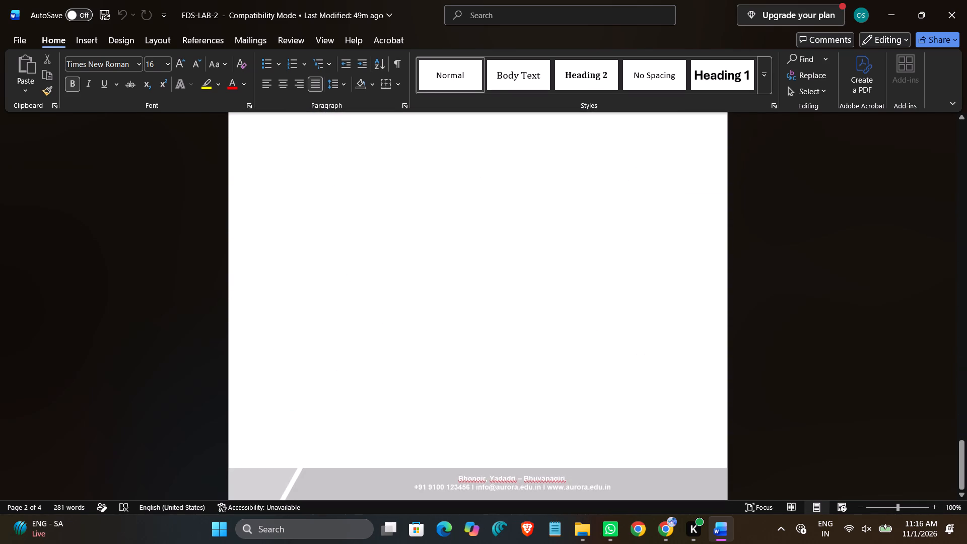
Switch to Chrome and open the Foundation of Data Science course's Module 2 lab from the learning portal's home page.
left_click(664, 529)
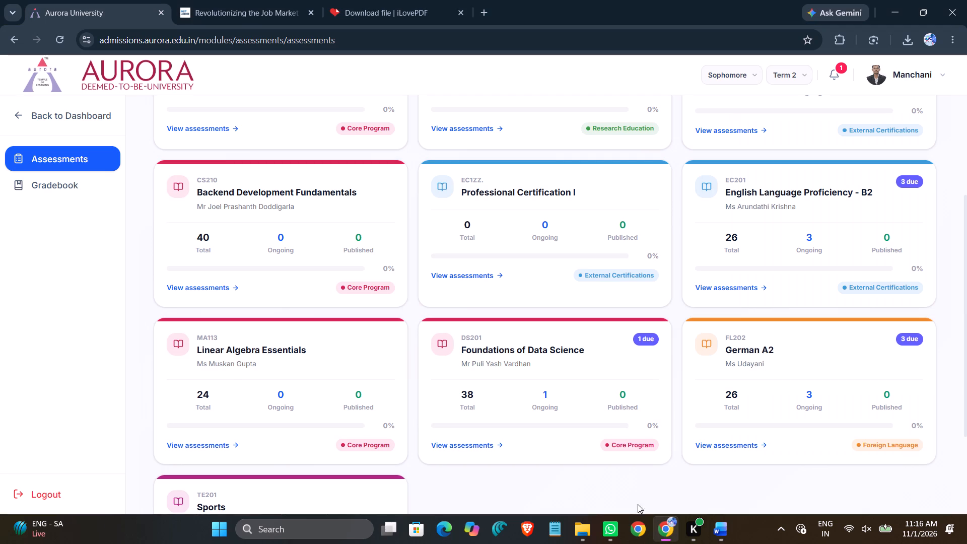
left_click(262, 10)
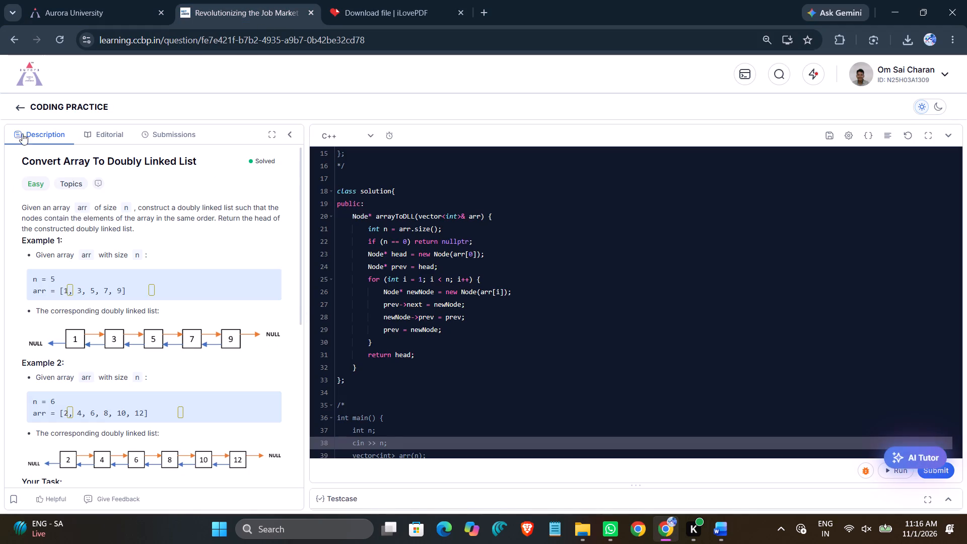
left_click(21, 105)
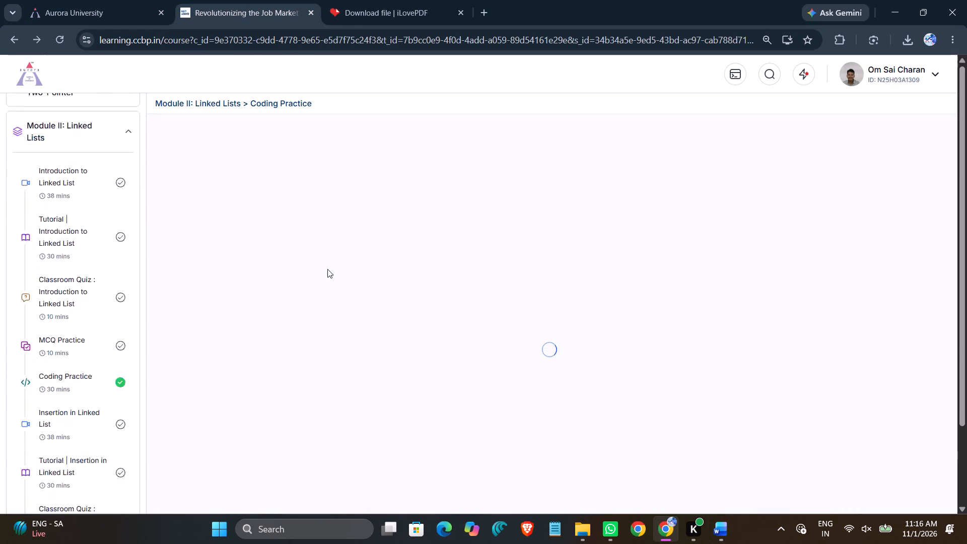
left_click(29, 67)
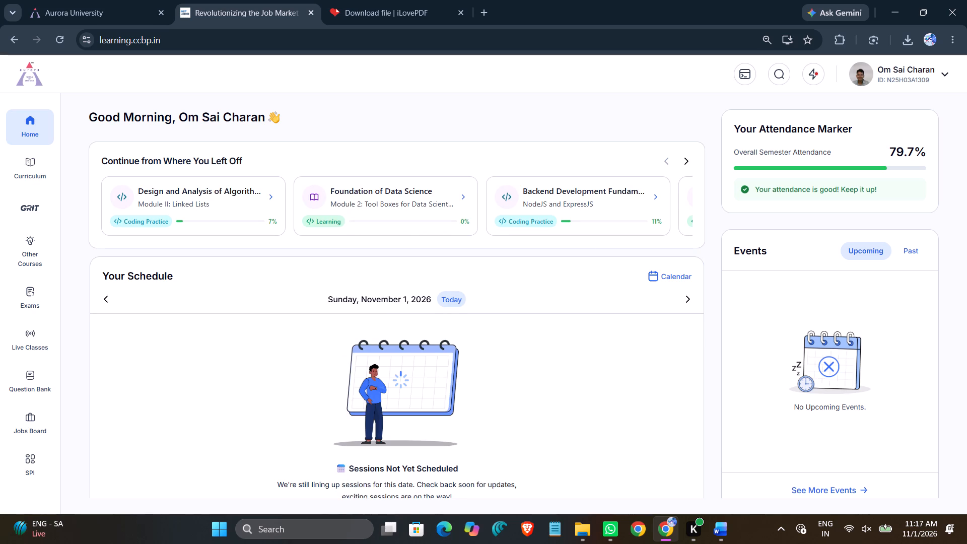
left_click(423, 207)
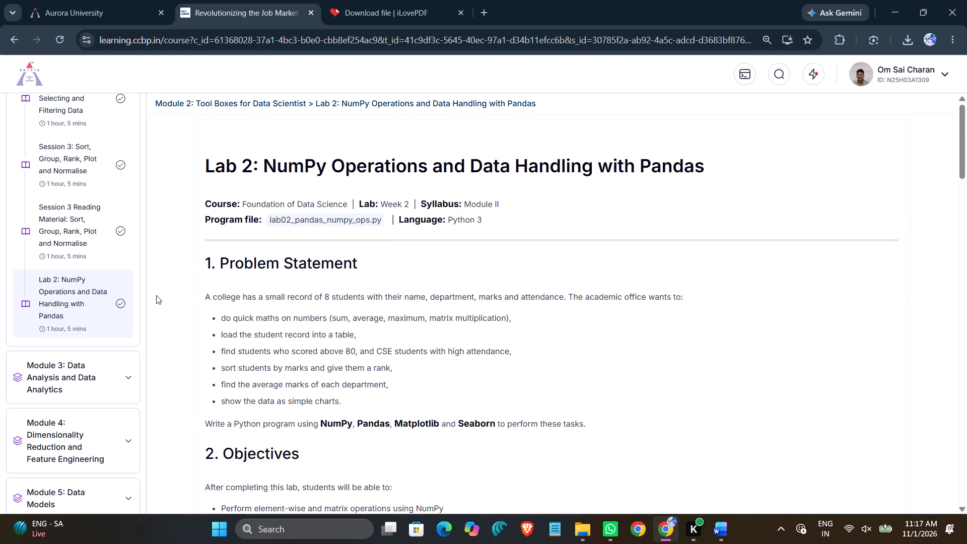
Read through the Lab 2 instructions and its Python code for the NumPy maths and data loading parts.
scroll(471, 344, "down", 5)
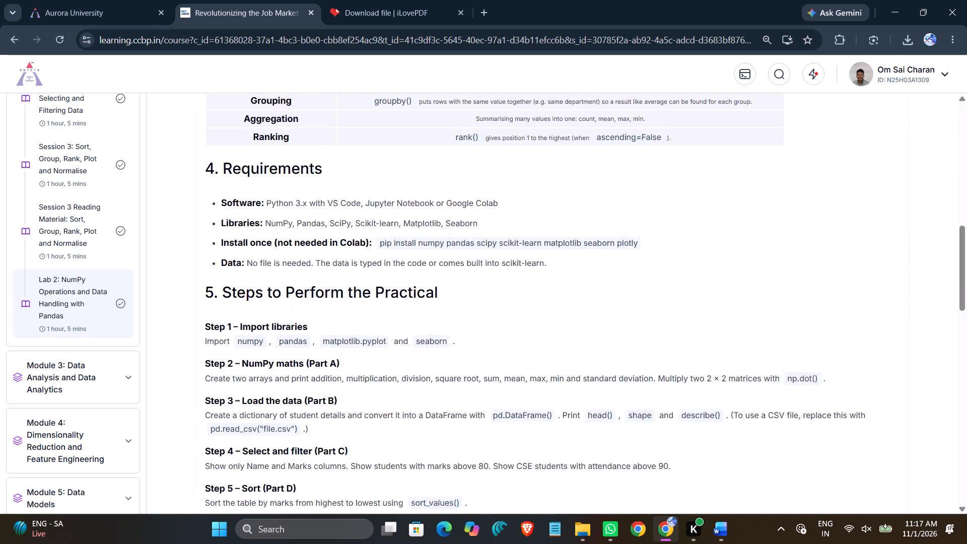
scroll(471, 344, "down", 5)
scroll(471, 344, "up", 2)
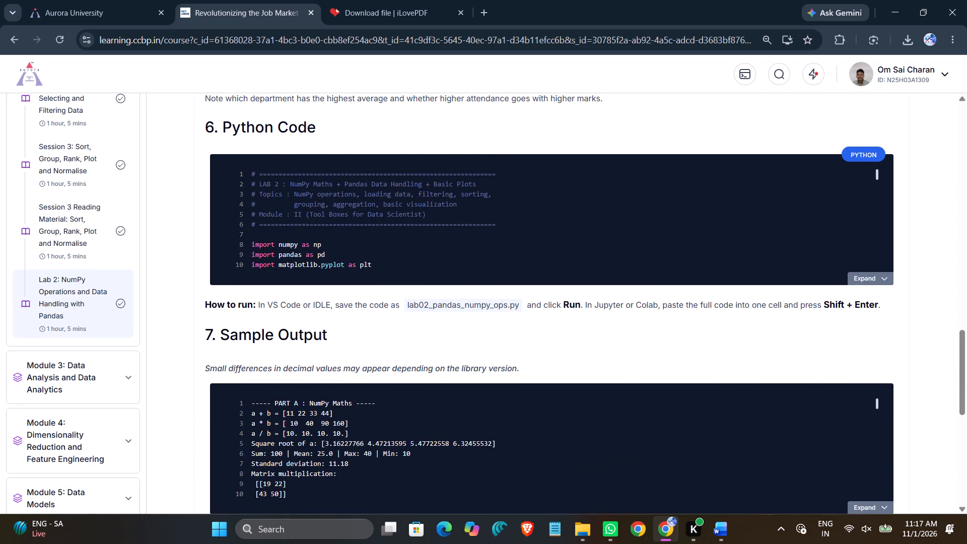
scroll(404, 238, "down", 3)
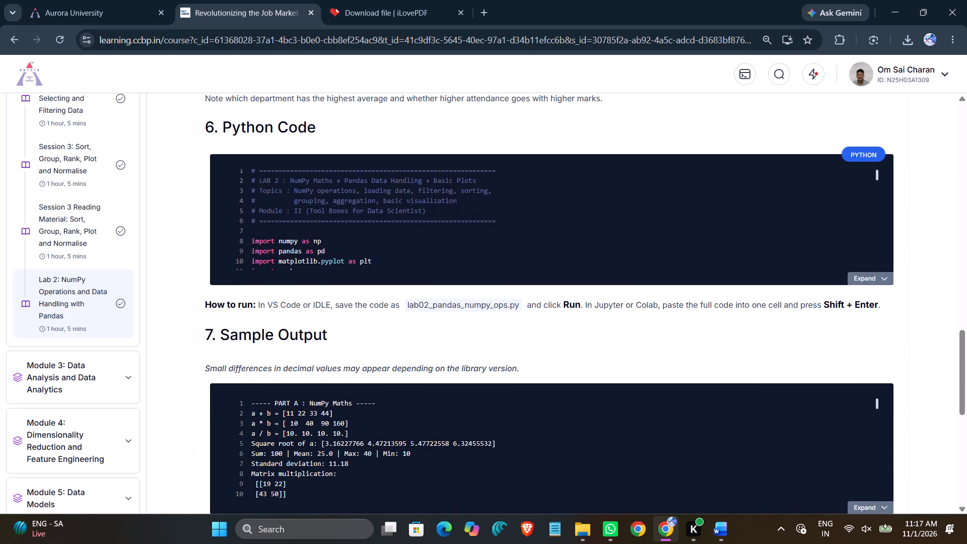
scroll(404, 238, "down", 5)
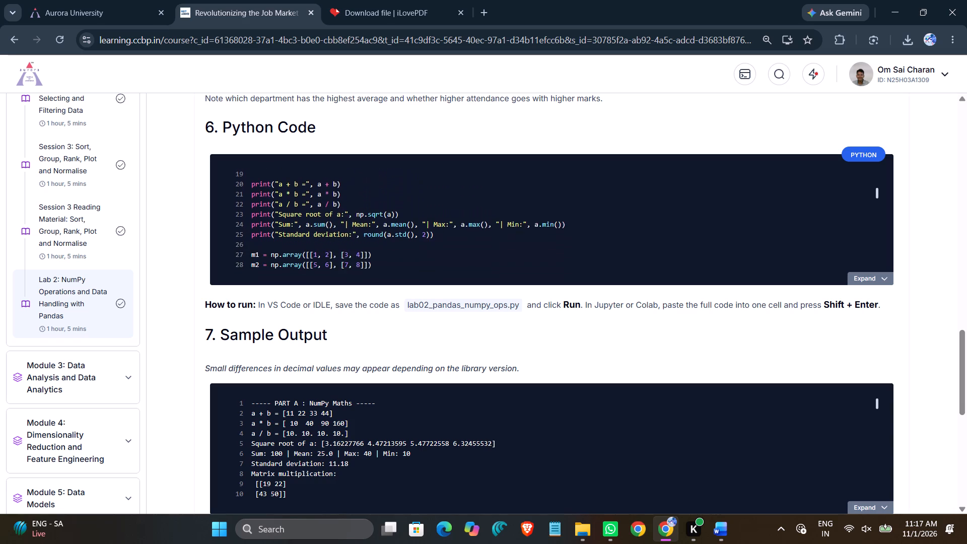
scroll(404, 238, "down", 3)
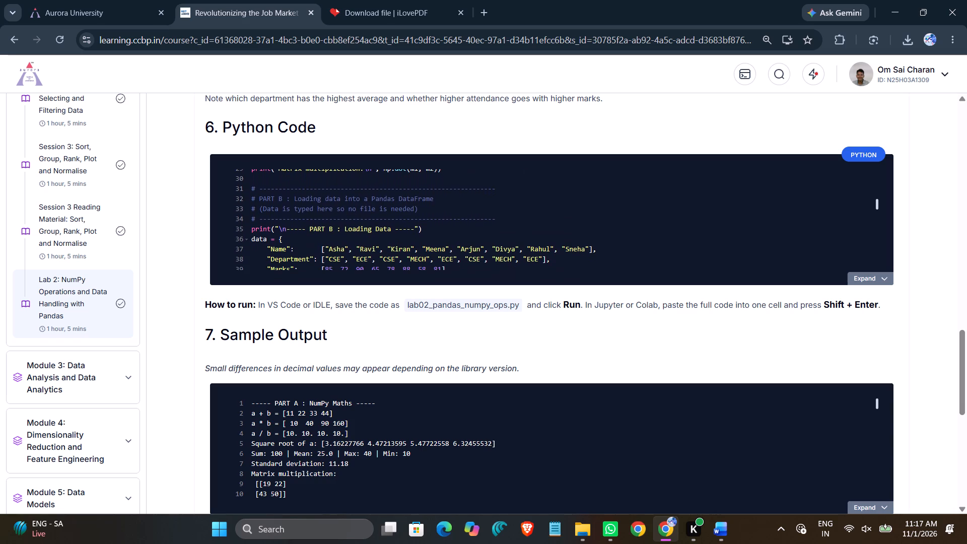
scroll(404, 238, "up", 2)
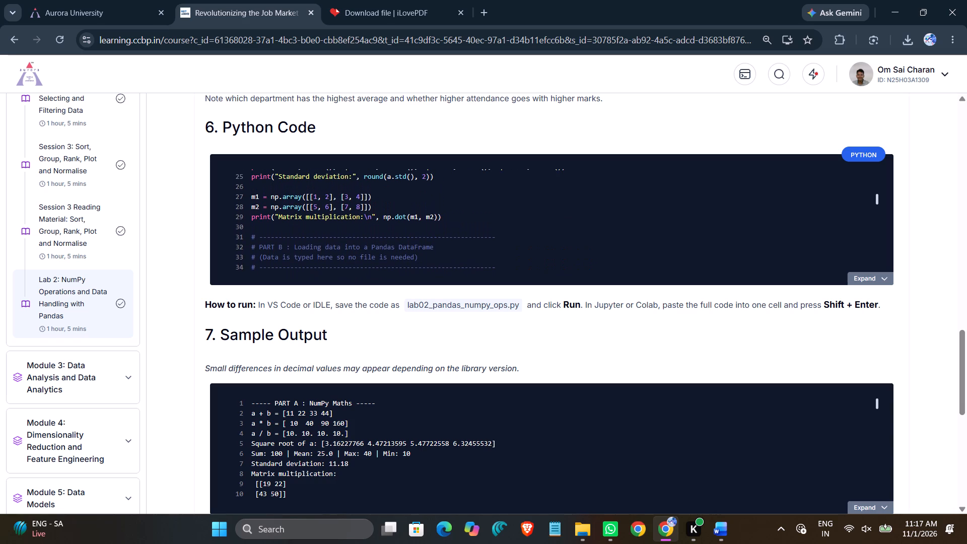
scroll(404, 238, "up", 3)
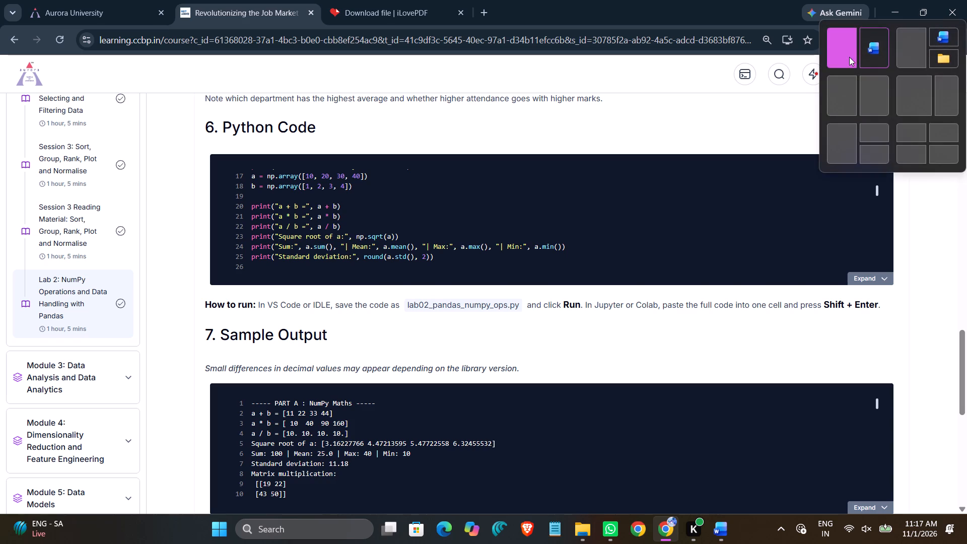
Arrange the browser and the Word report side by side, with the browser in the left half.
left_click(849, 57)
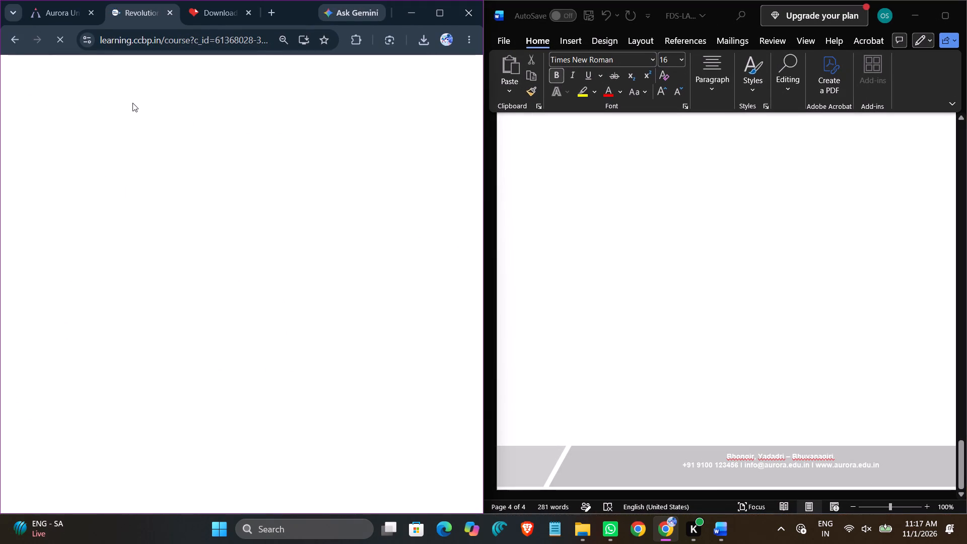
Compare the lab's Part A and Part B Python code with the report's "Loading data into a Pandas DataFrame" section.
scroll(617, 244, "up", 3)
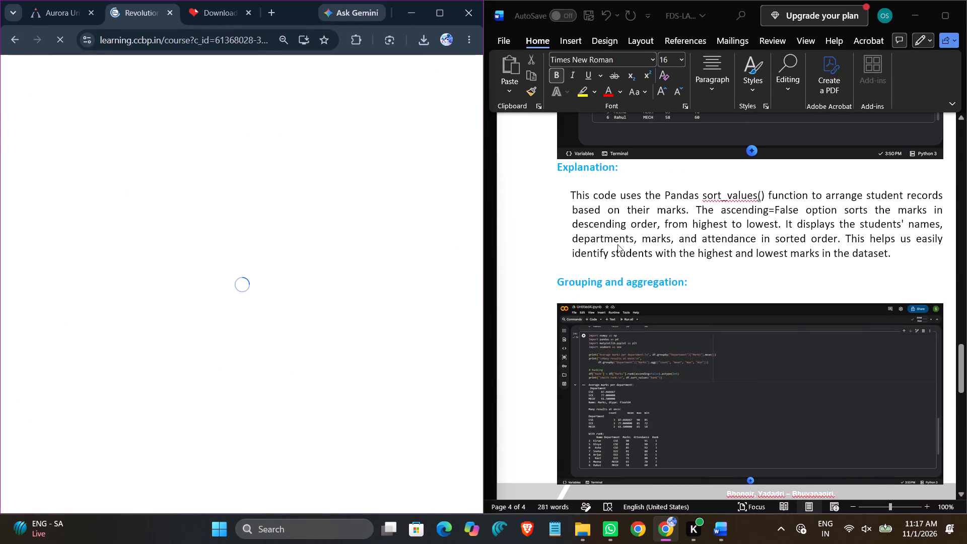
scroll(617, 244, "up", 9)
scroll(617, 244, "down", 1)
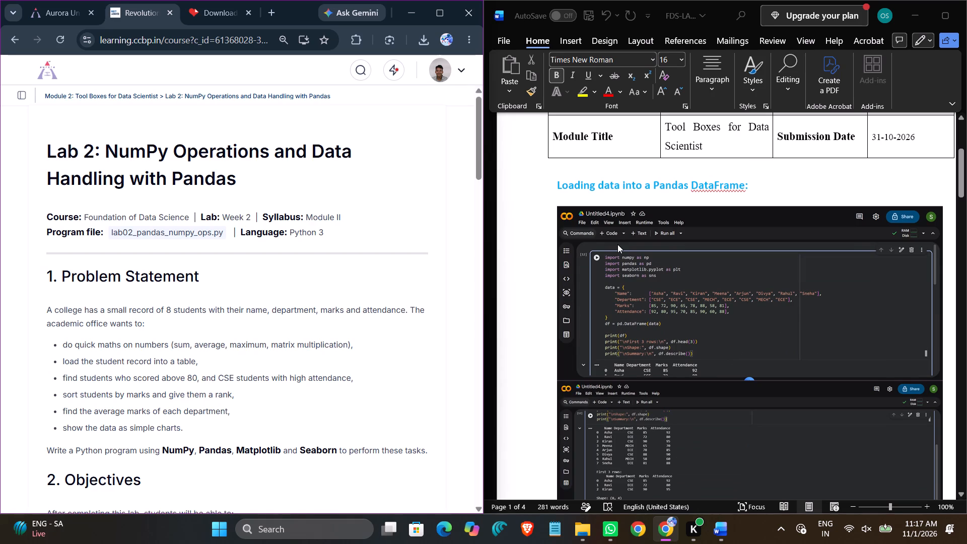
scroll(199, 287, "down", 6)
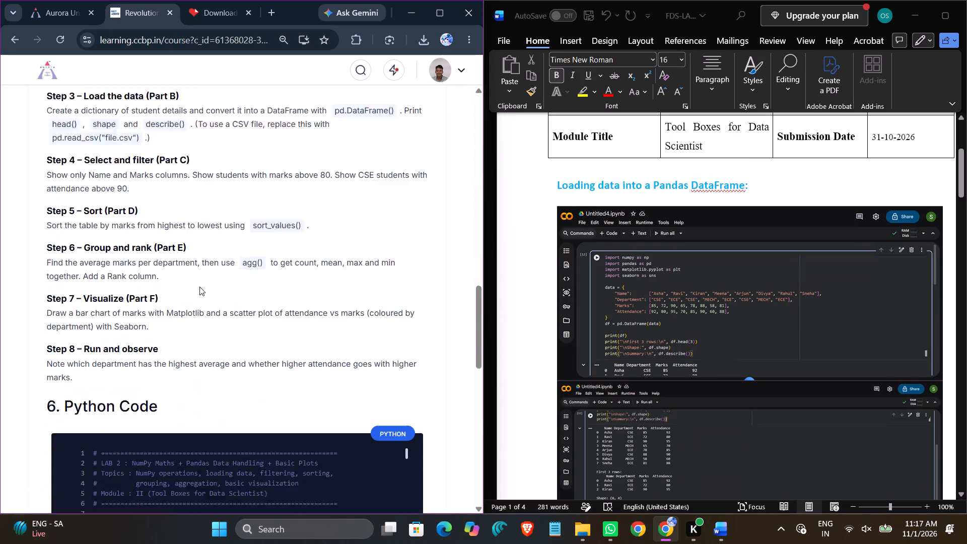
scroll(199, 267, "down", 2)
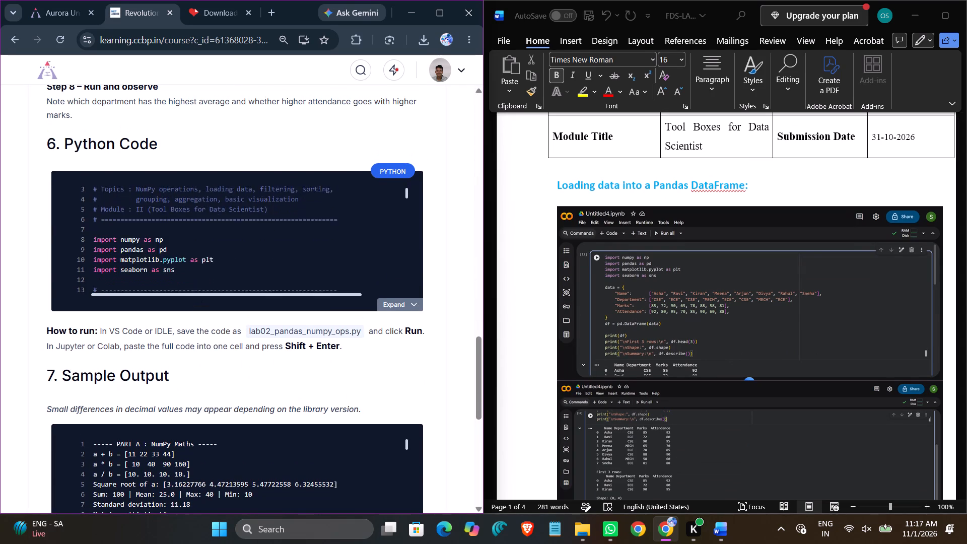
scroll(199, 267, "down", 5)
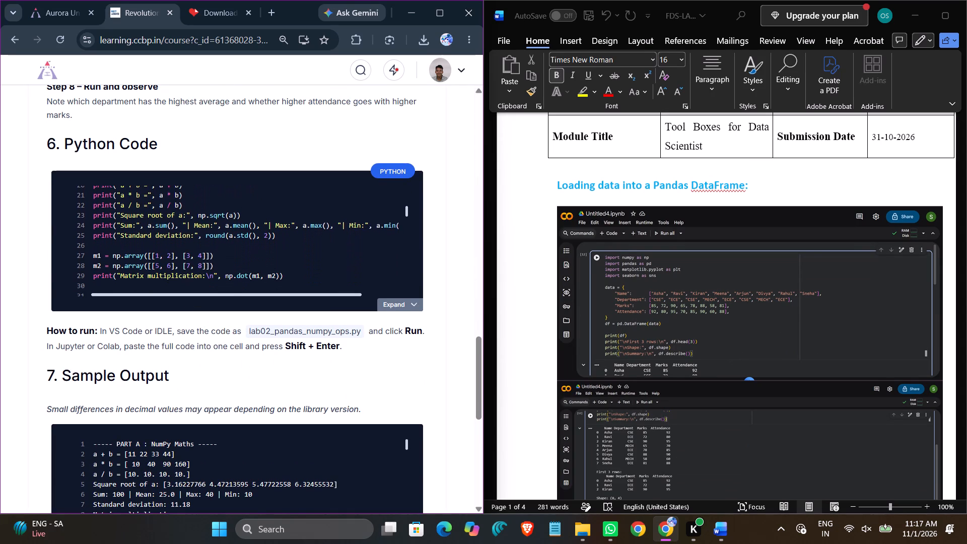
scroll(199, 267, "down", 4)
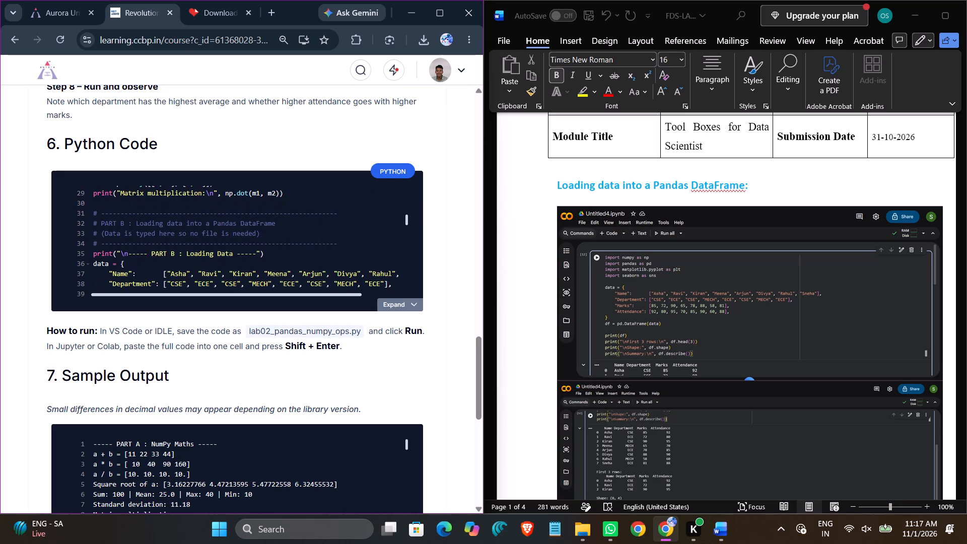
scroll(199, 267, "down", 1)
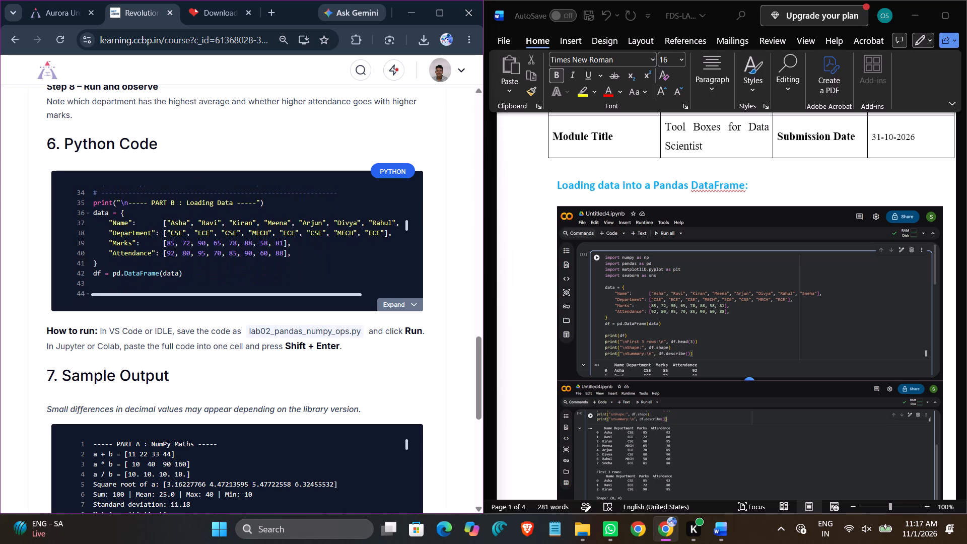
scroll(199, 267, "down", 2)
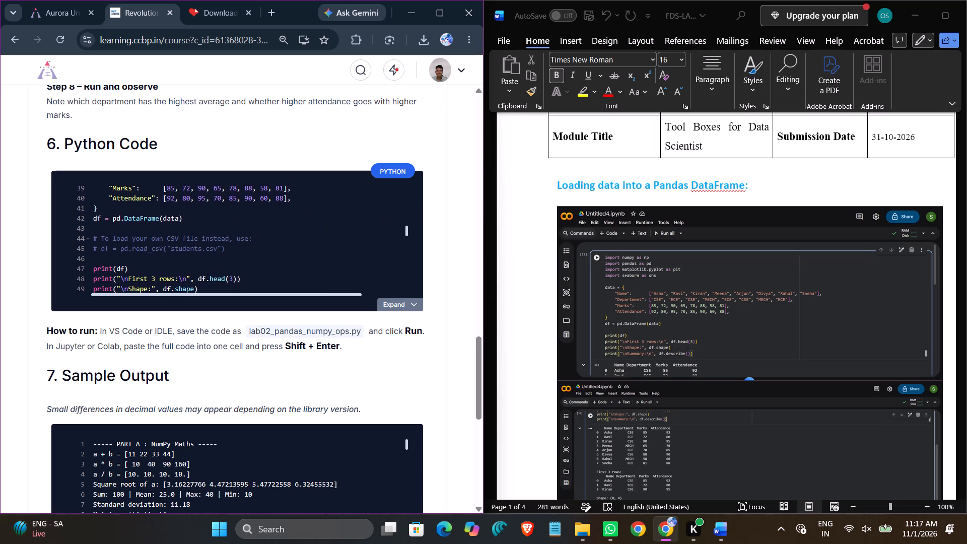
scroll(199, 267, "down", 4)
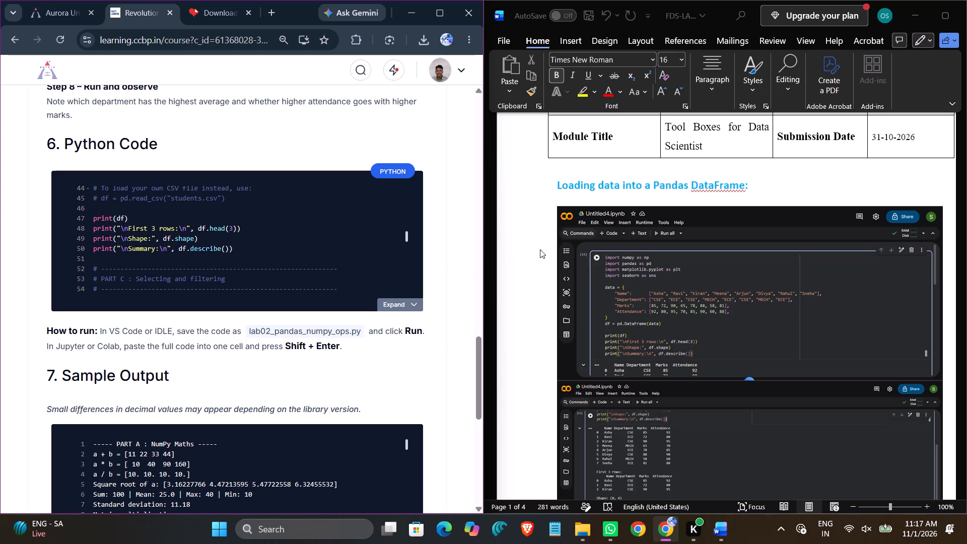
Recheck the lab's Python code from Part B back to the imports and Part A NumPy mathematical operations.
scroll(216, 235, "up", 2)
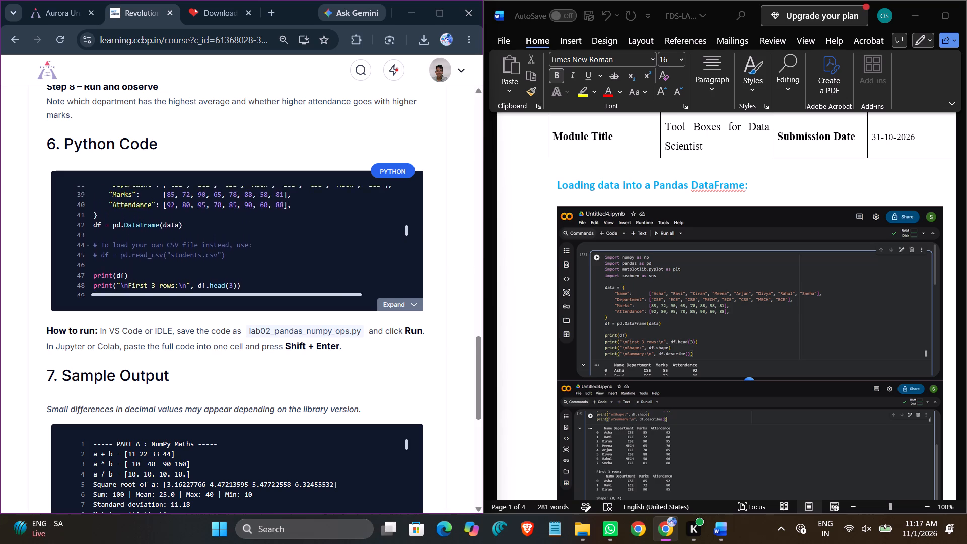
scroll(216, 235, "up", 5)
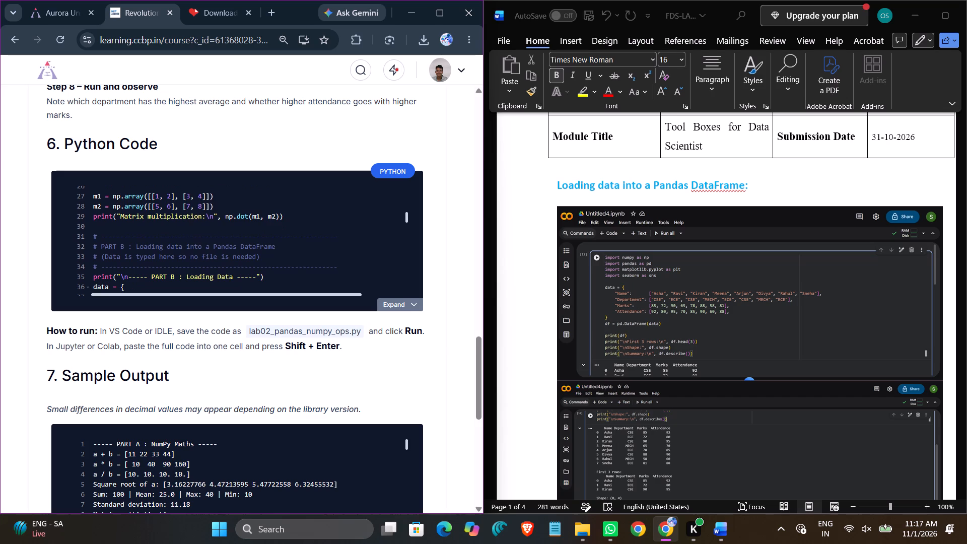
scroll(216, 235, "up", 3)
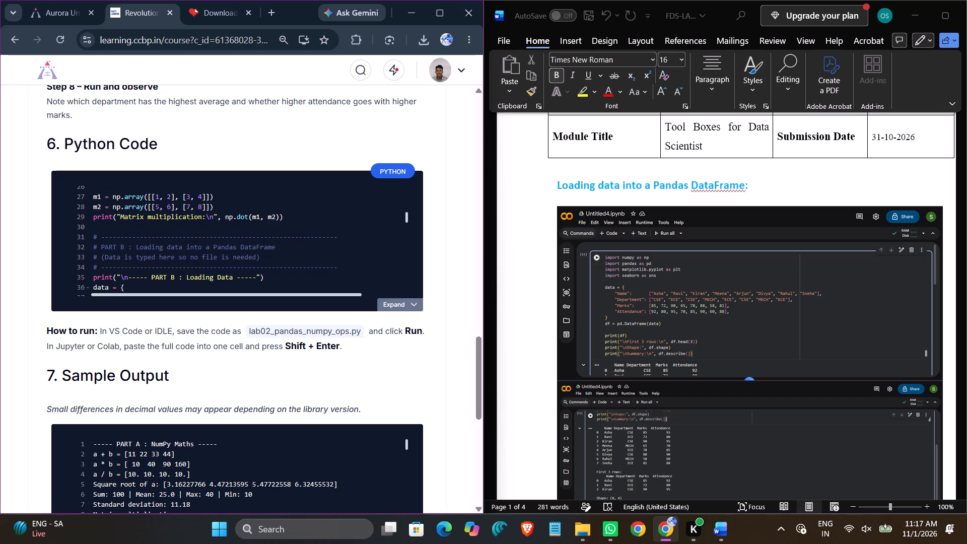
scroll(216, 235, "up", 4)
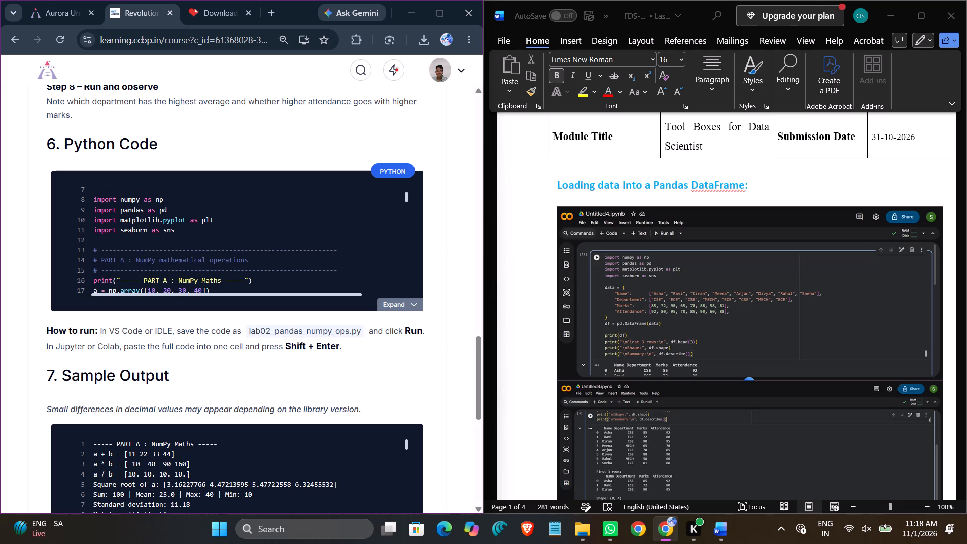
Review the Word report from its student details table through the data loading section and its explanation.
scroll(744, 341, "down", 5)
scroll(744, 341, "up", 1)
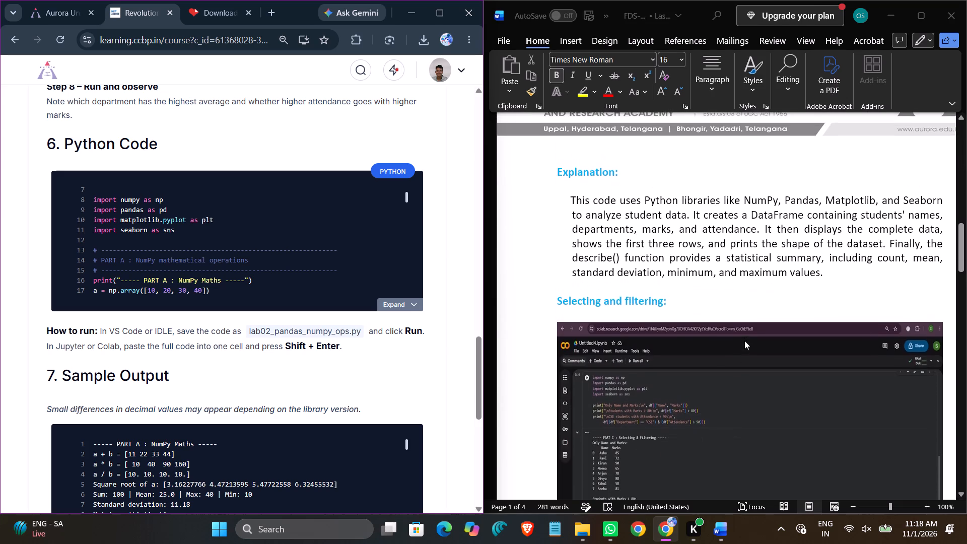
scroll(744, 341, "up", 6)
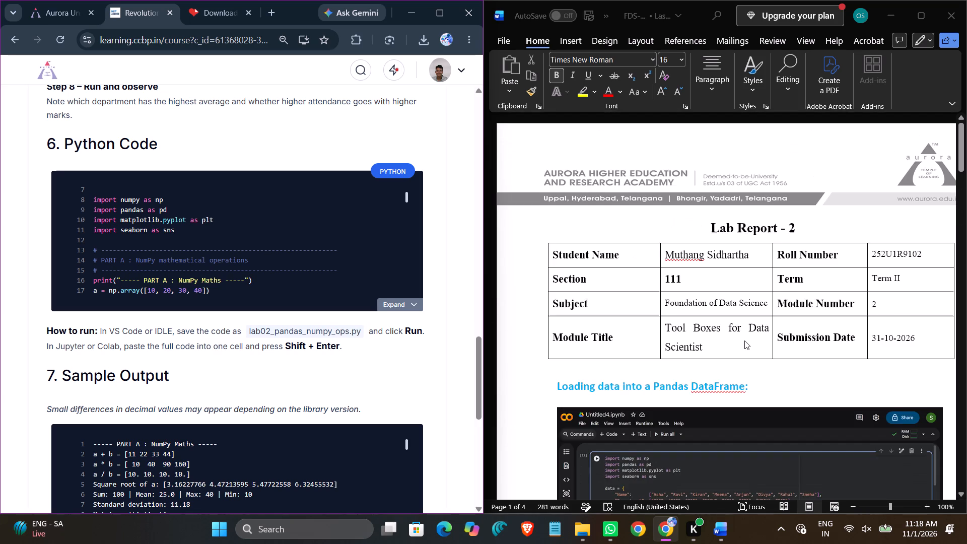
scroll(744, 341, "up", 1)
scroll(744, 341, "down", 4)
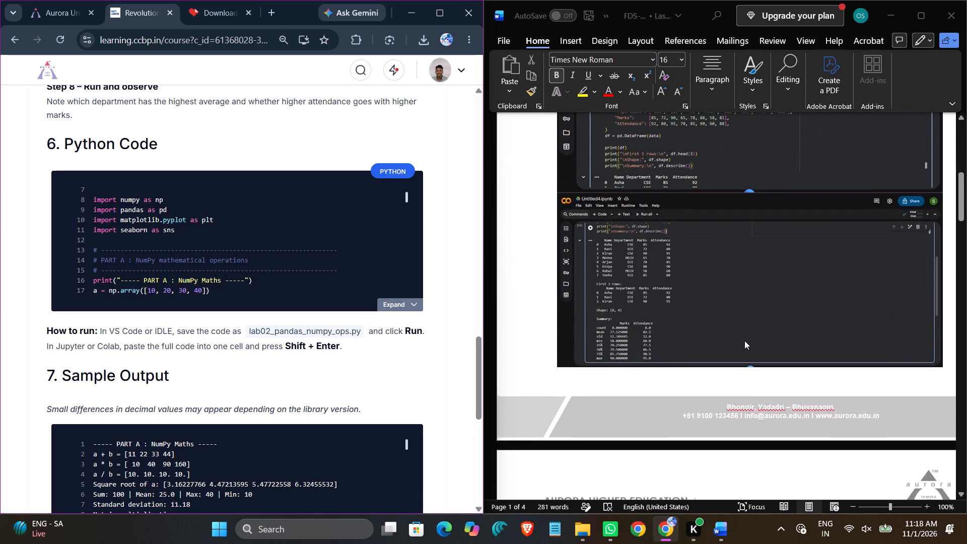
scroll(744, 341, "down", 4)
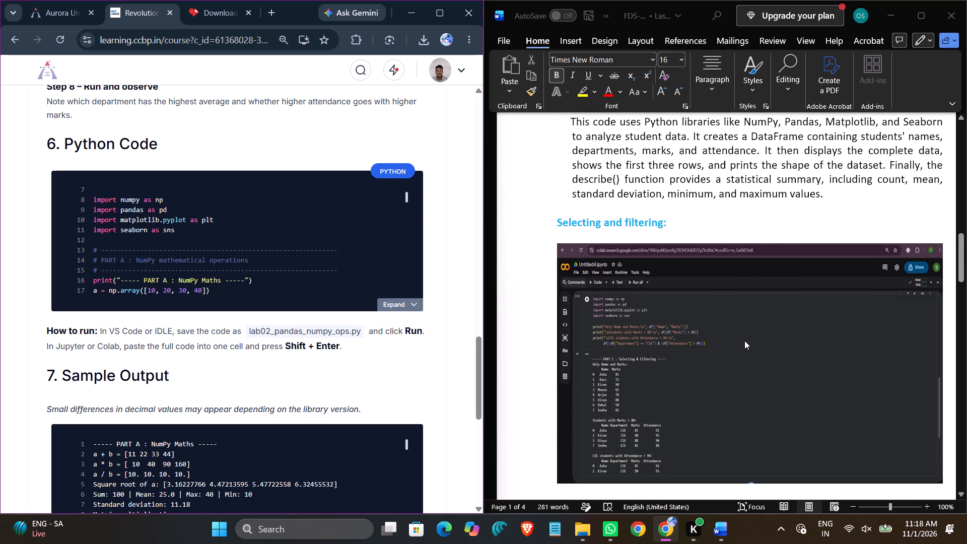
Compare the lab's Part C Python code with the report's "Selecting and filtering" section and explanation.
scroll(744, 341, "down", 3)
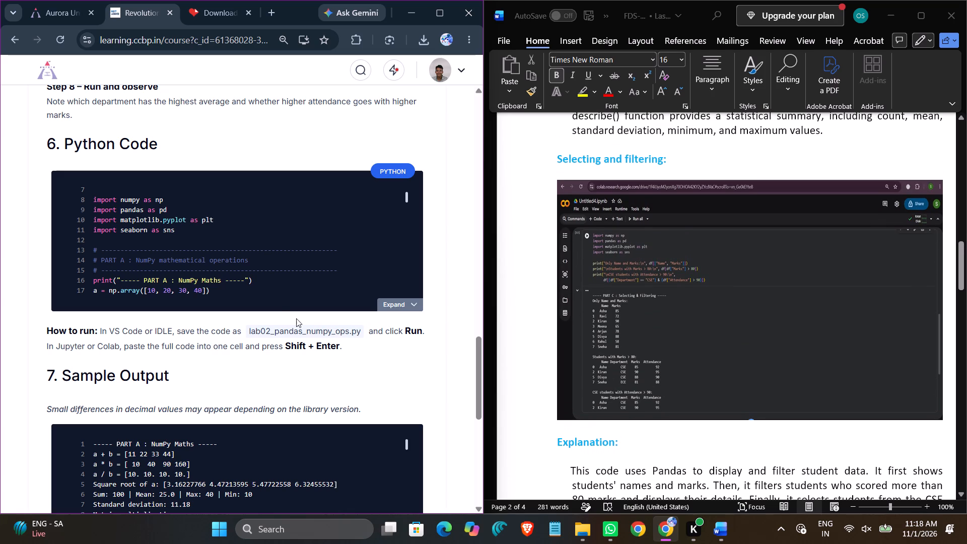
scroll(253, 274, "down", 6)
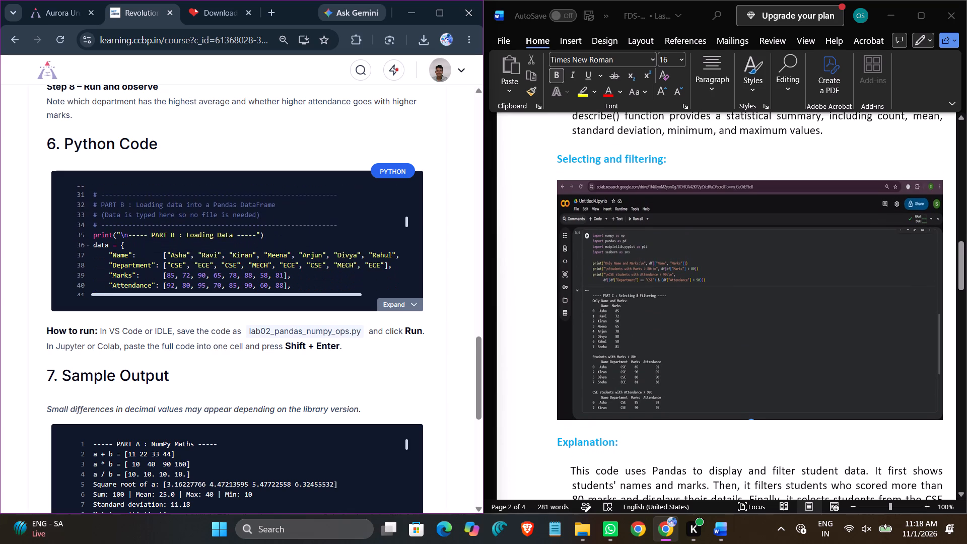
scroll(253, 274, "down", 2)
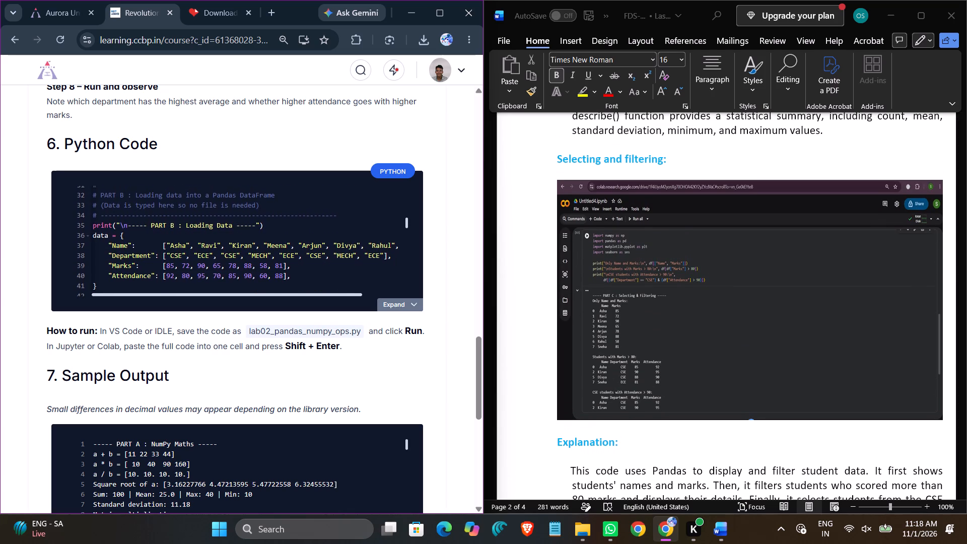
scroll(253, 274, "down", 4)
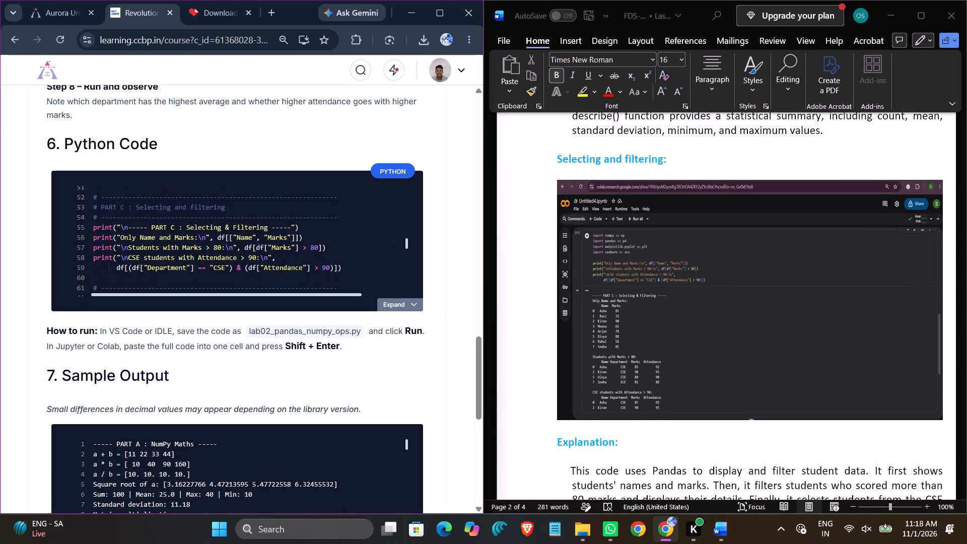
scroll(253, 274, "down", 1)
scroll(581, 320, "down", 3)
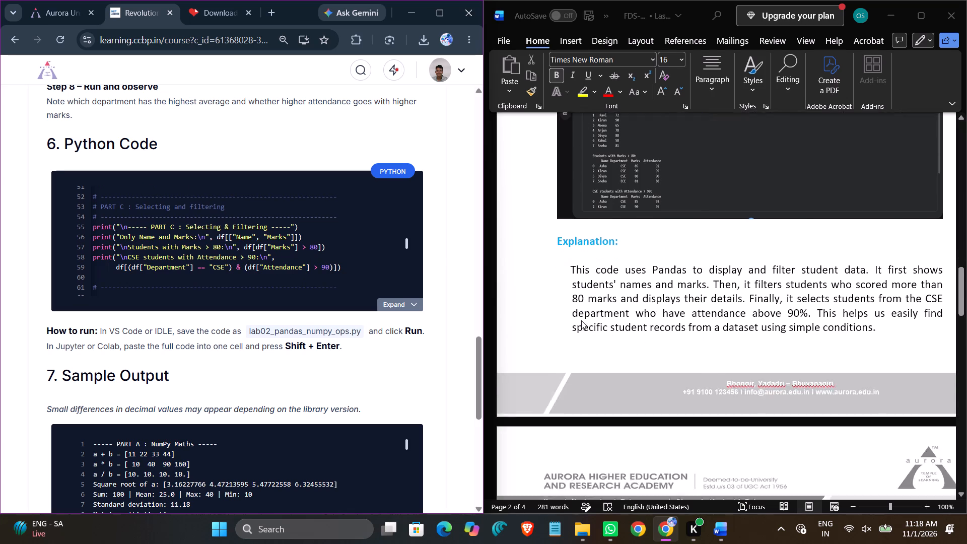
Compare the lab's Part D sorting and Part E grouping code with the report's "Sorting" and "Grouping and aggregation" sections.
scroll(581, 320, "down", 2)
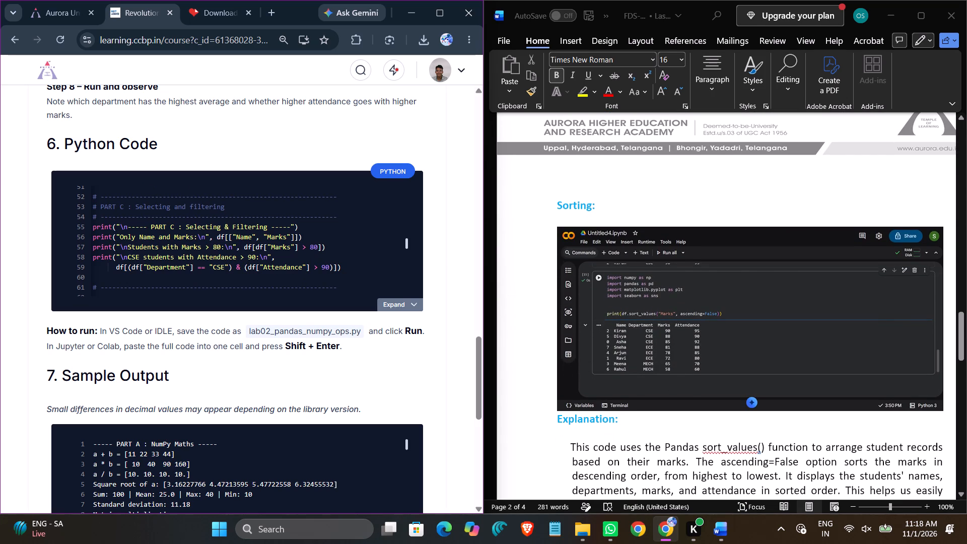
scroll(227, 225, "down", 3)
scroll(227, 225, "right", 1)
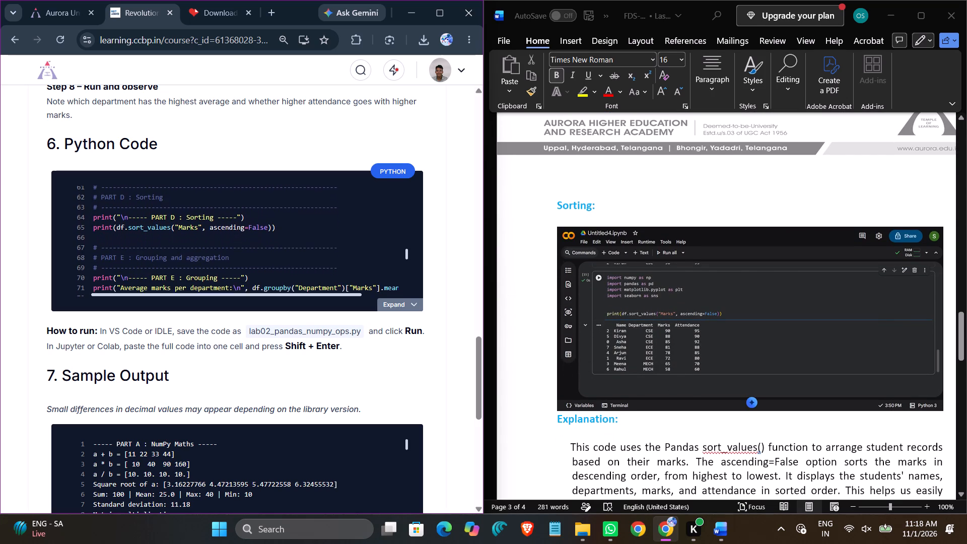
scroll(227, 225, "right", 1)
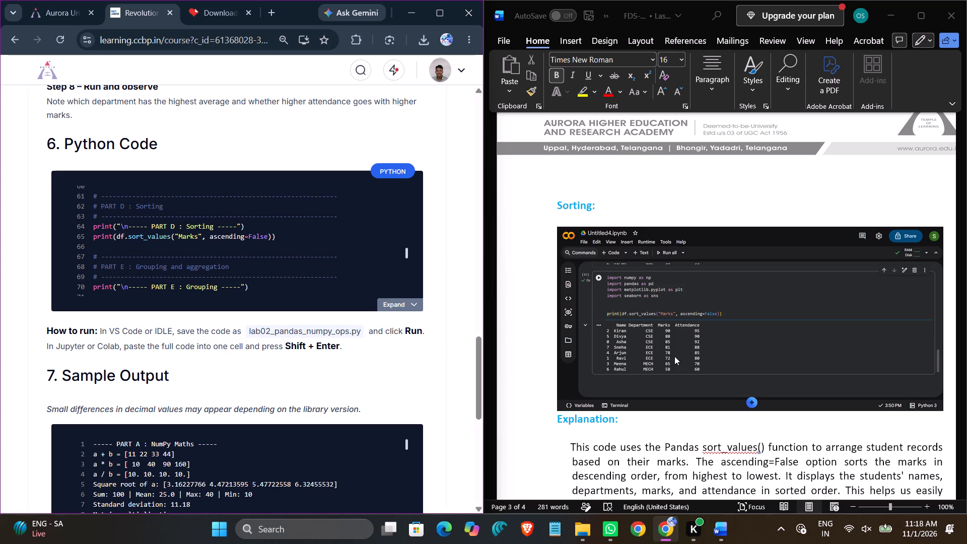
scroll(674, 356, "down", 4)
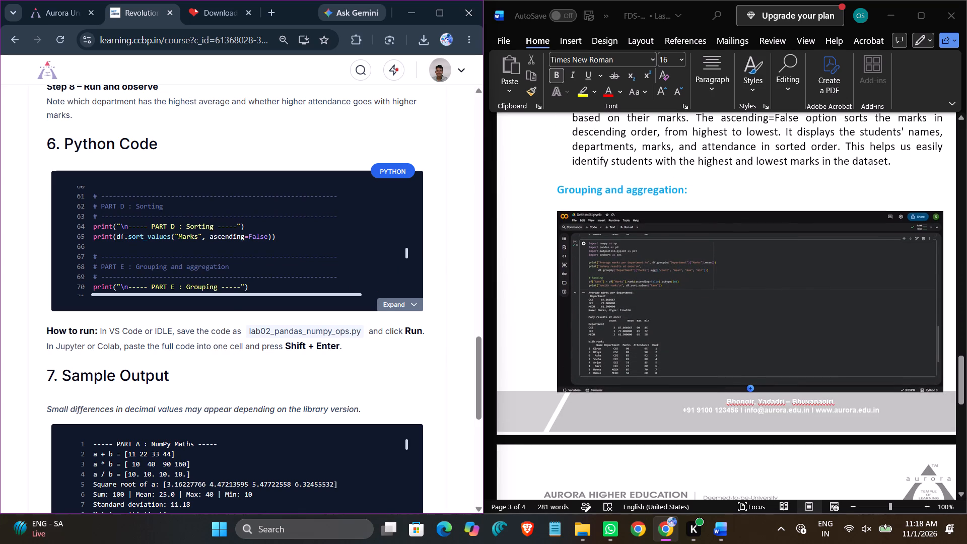
scroll(238, 244, "down", 2)
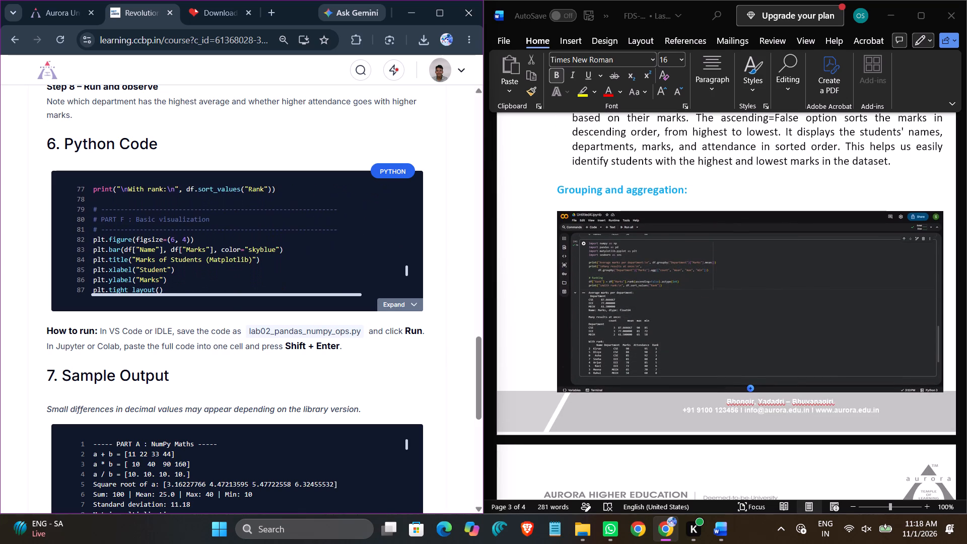
scroll(238, 244, "down", 2)
scroll(238, 244, "right", 1)
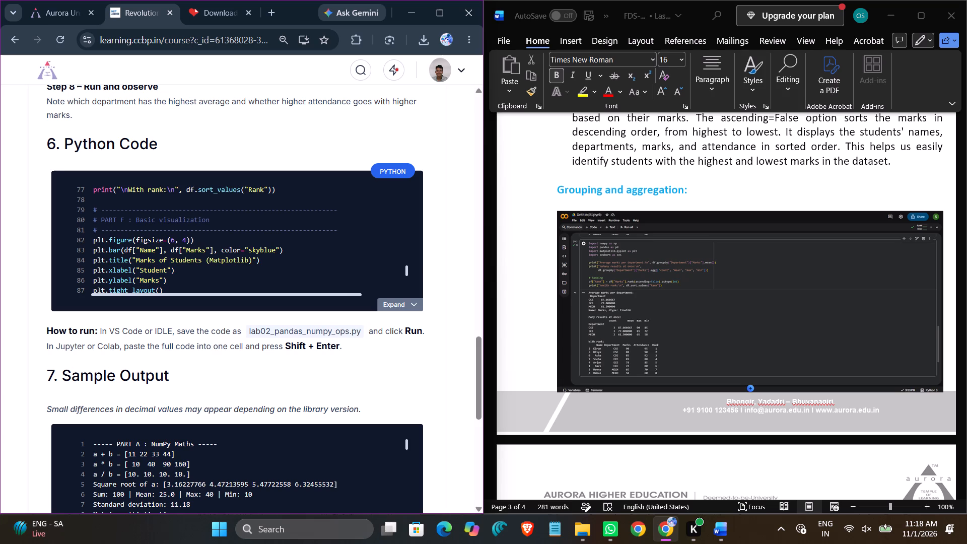
scroll(238, 244, "right", 1)
scroll(238, 244, "down", 1)
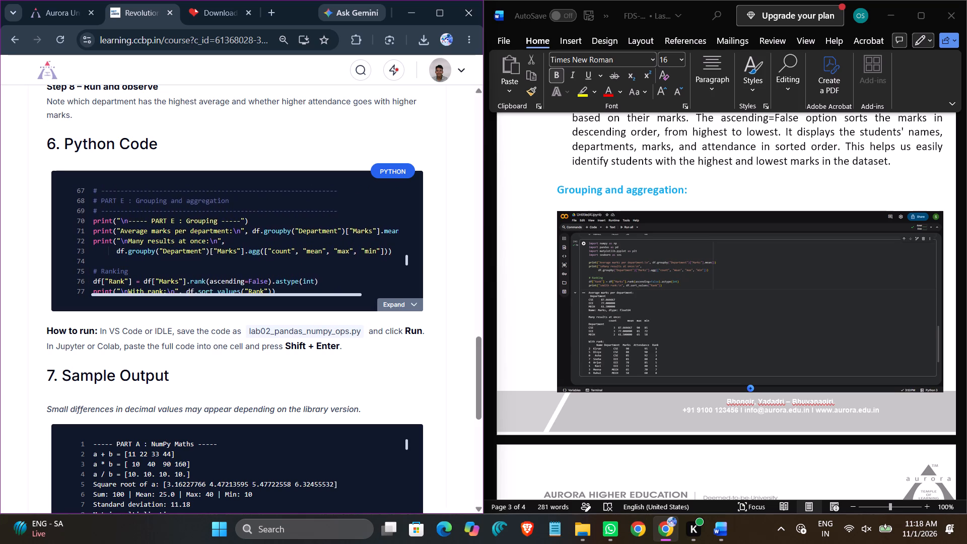
scroll(238, 244, "down", 1)
scroll(594, 320, "down", 5)
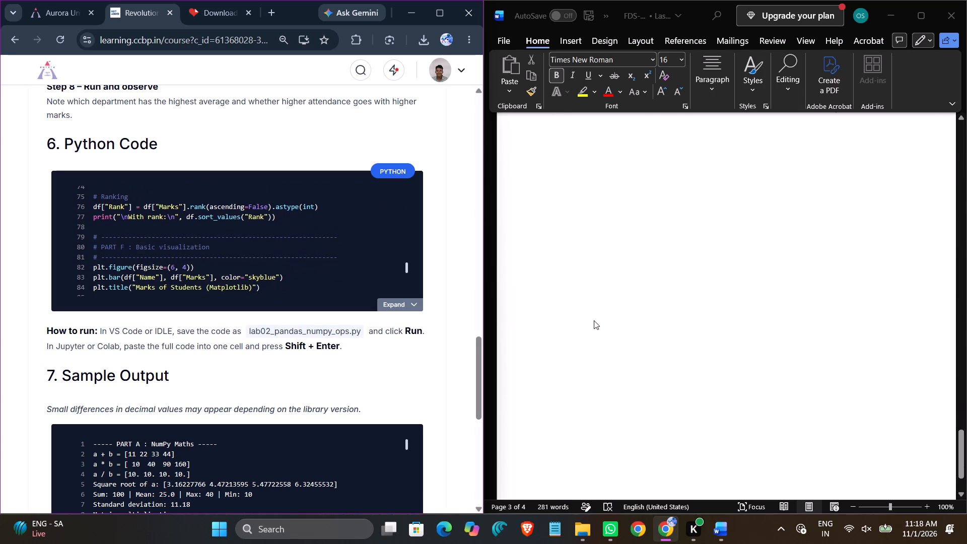
Check the end of the report against the lab's Part F basic visualization code and the sample output.
scroll(594, 320, "down", 2)
scroll(594, 320, "up", 1)
scroll(158, 239, "down", 1)
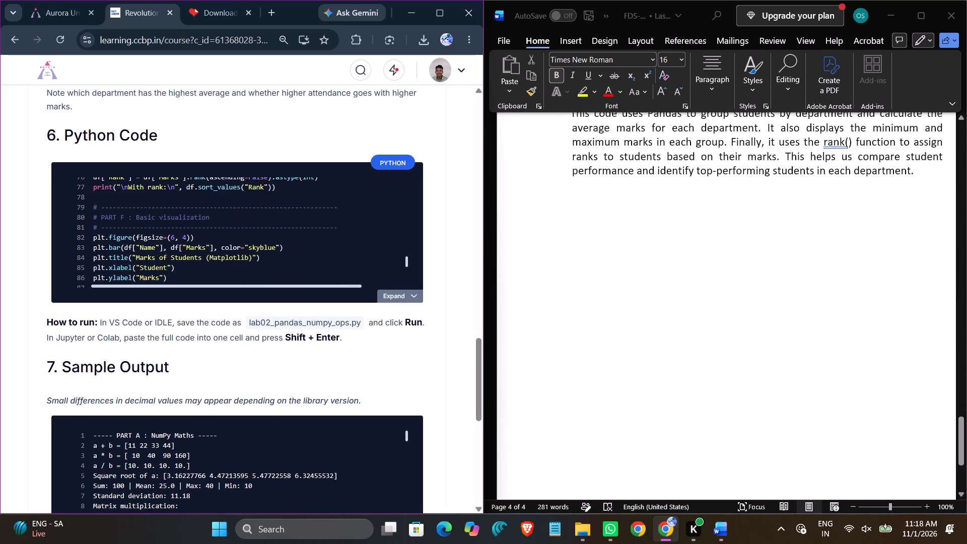
scroll(158, 239, "down", 4)
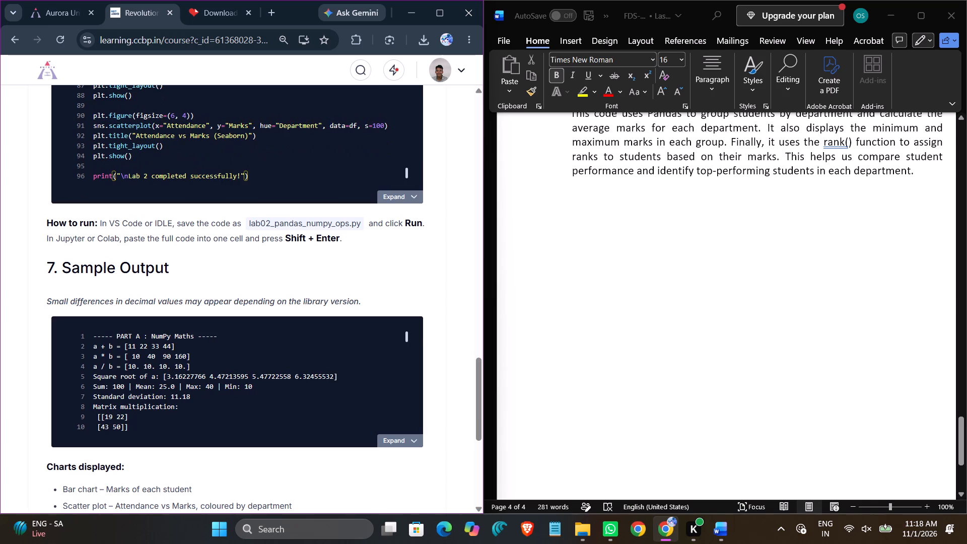
scroll(162, 264, "up", 1)
scroll(190, 203, "down", 2)
scroll(190, 203, "up", 2)
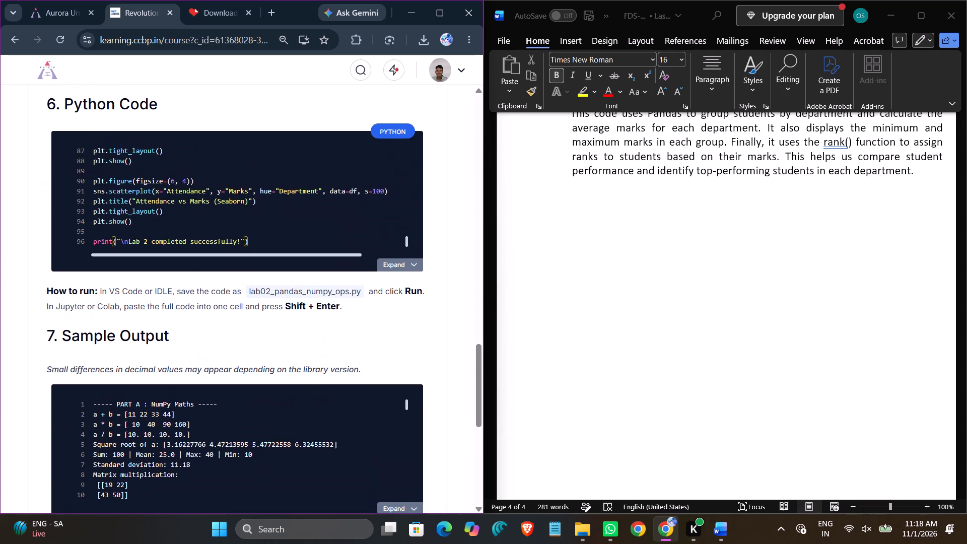
scroll(190, 203, "up", 3)
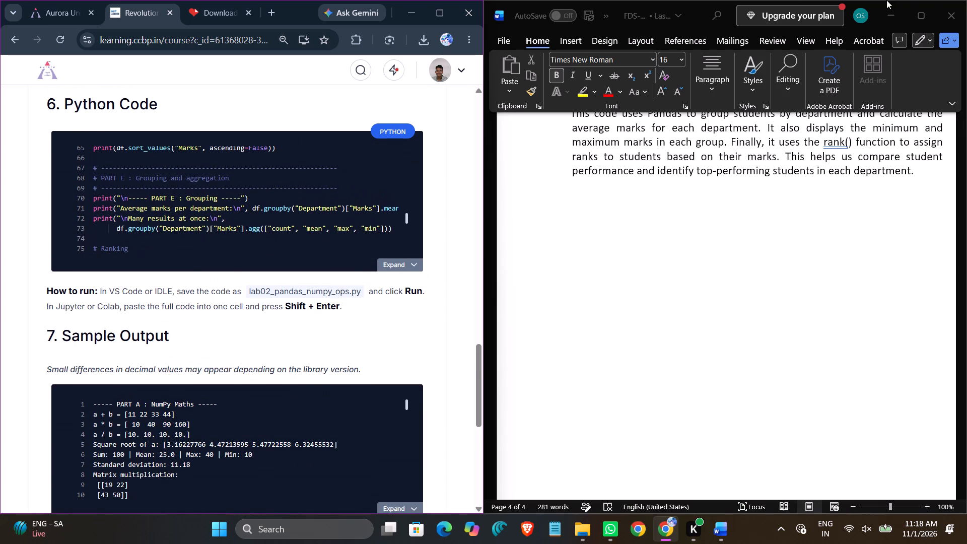
Maximize the Word report and set the font of the entire document to Times New Roman.
left_click(925, 20)
scroll(379, 218, "up", 8)
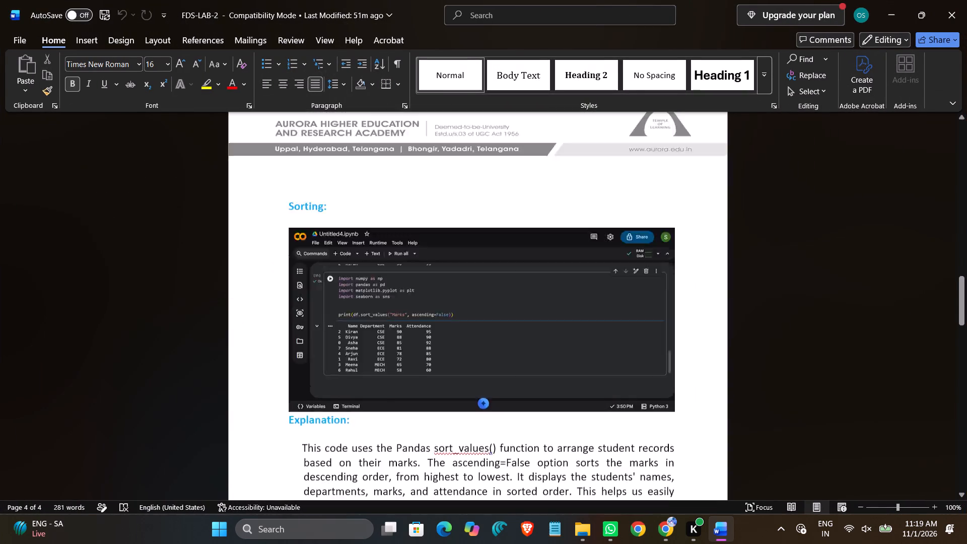
scroll(379, 218, "up", 6)
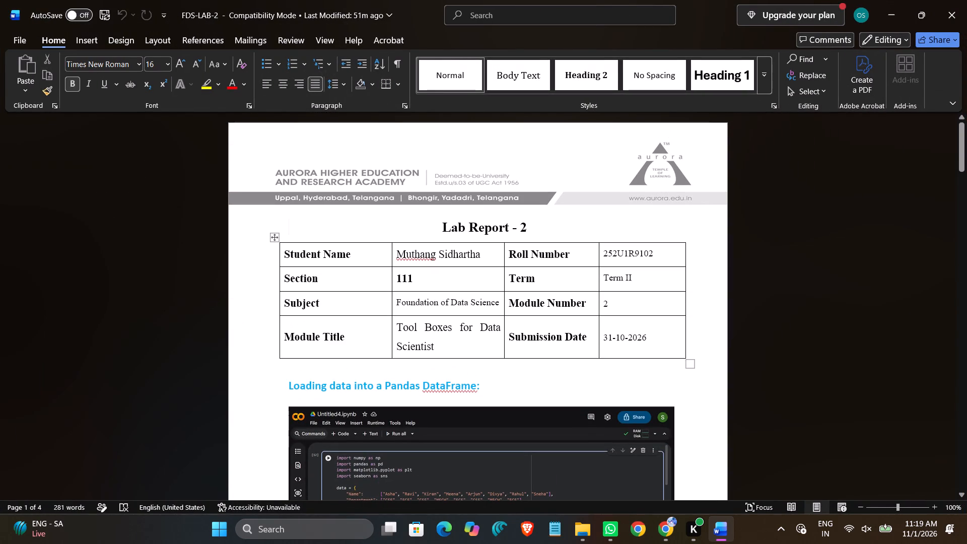
key("ctrl+a")
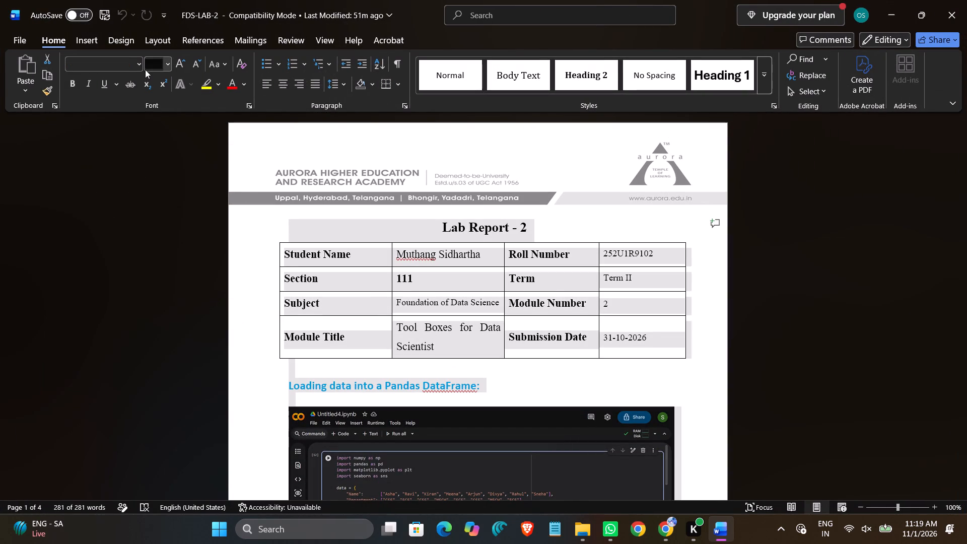
left_click(141, 66)
left_click(139, 151)
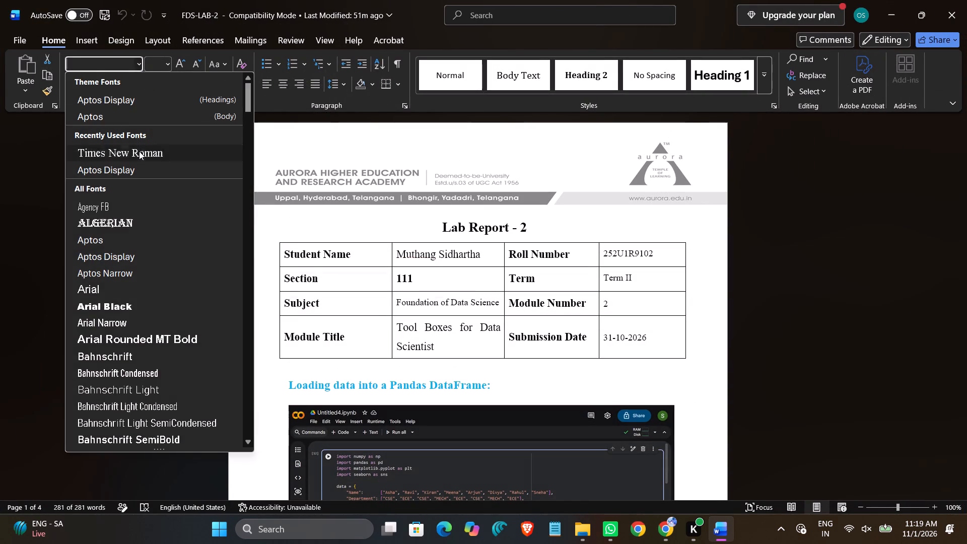
Replace the Student Name entry in the report's details table with the first-name-first version of the name saved in the clipboard history.
left_click(479, 256)
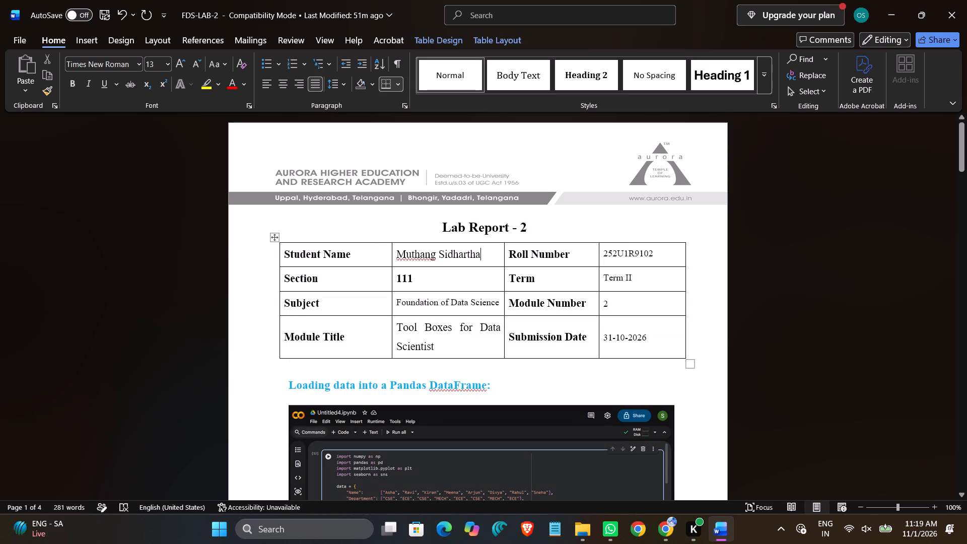
left_click_drag(479, 256, 400, 252)
key("super+v")
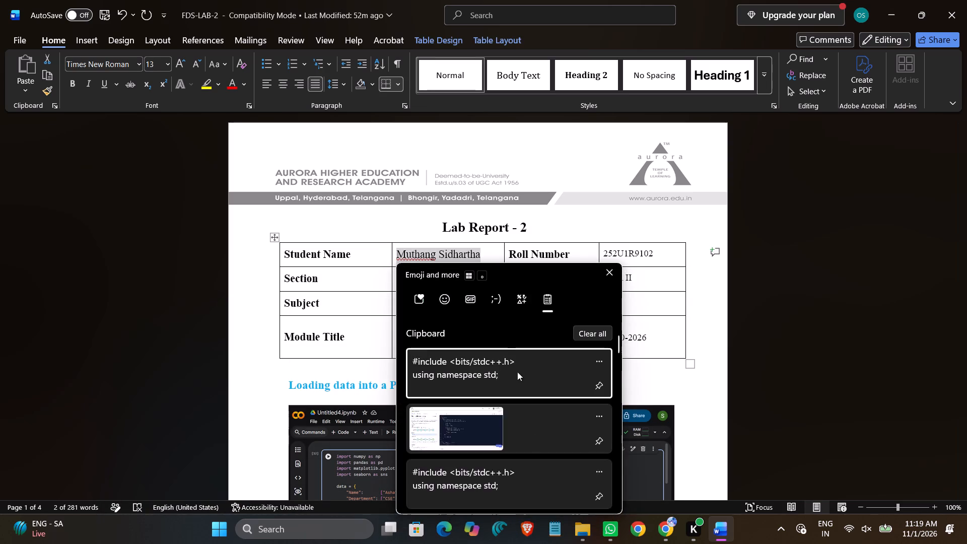
scroll(534, 442, "down", 16)
left_click(513, 397)
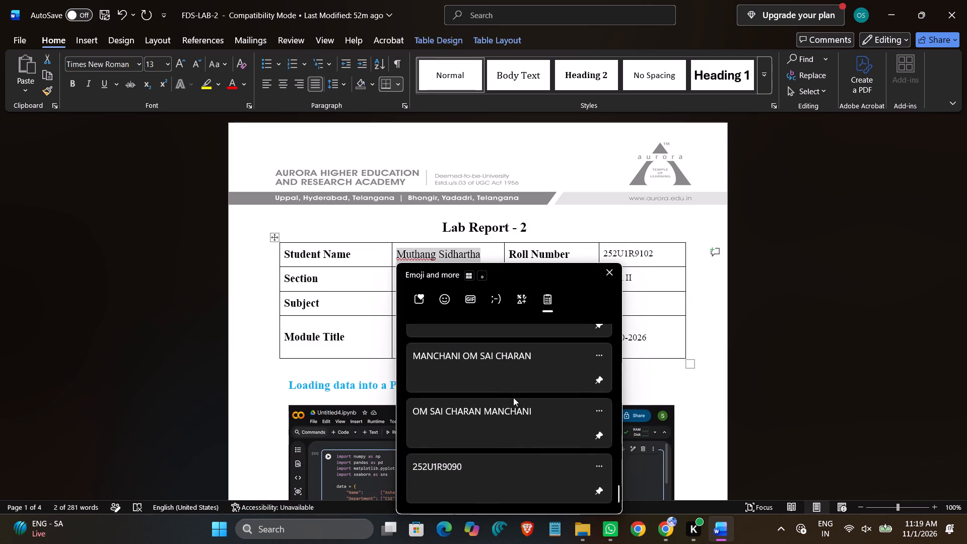
left_click(490, 423)
key("ctrl+v")
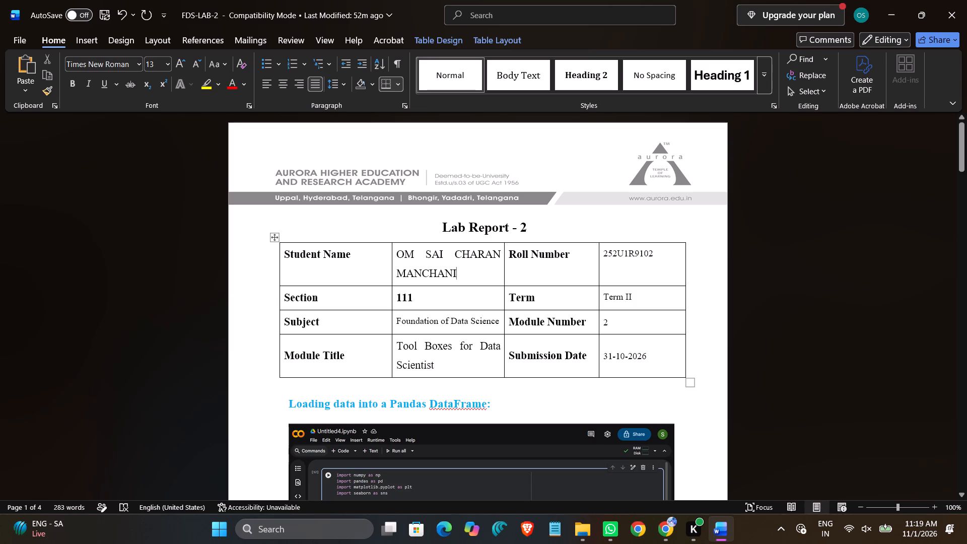
Replace the last three digits of the Roll Number in the details table with those of the new student's roll number.
left_click(653, 257)
key("BackSpace")
key("BackSpace")
key("BackSpace")
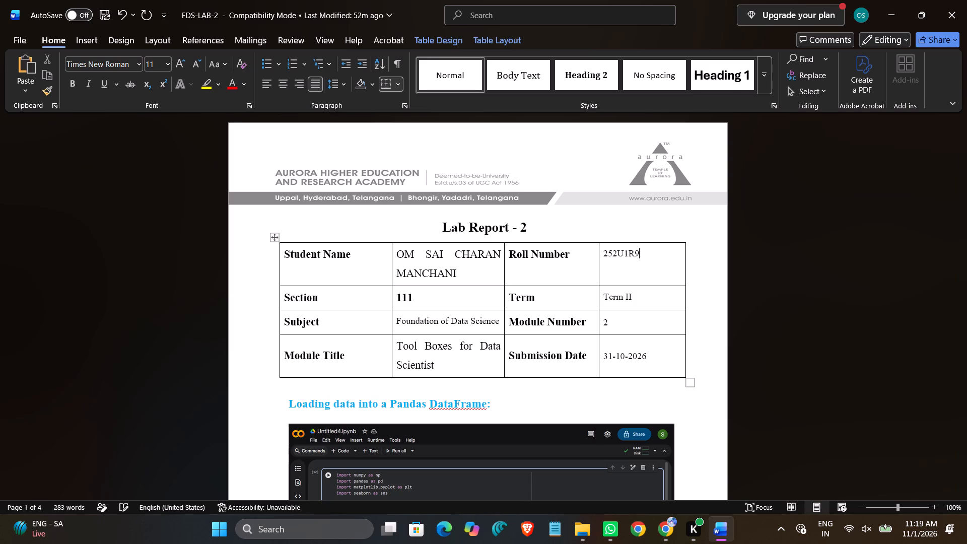
type("090")
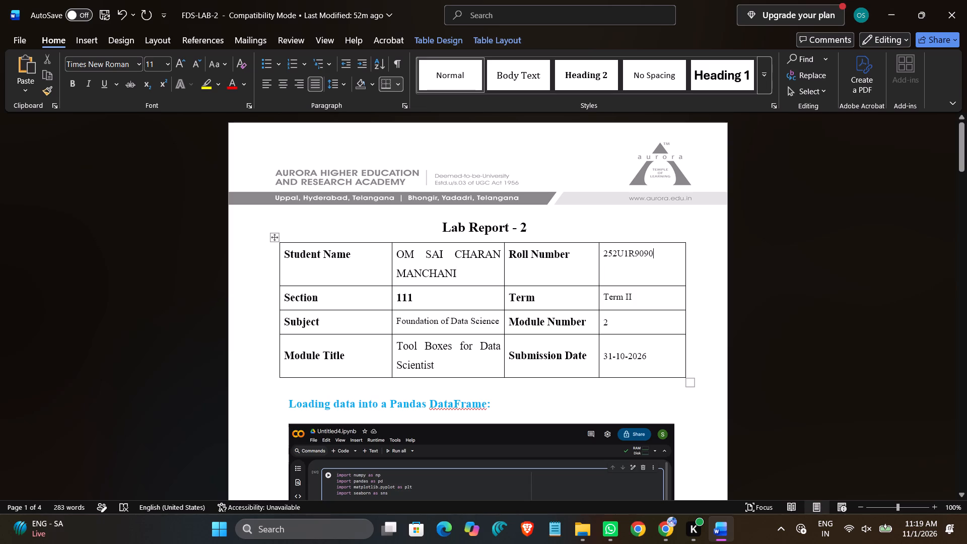
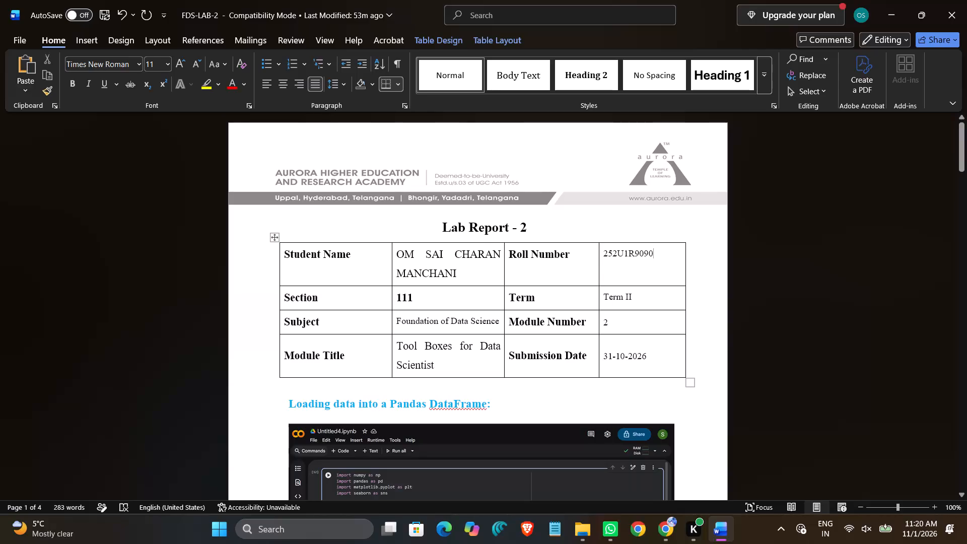
Change the Submission Date in the report's details table to 01-11-2026.
left_click(623, 359)
key("BackSpace")
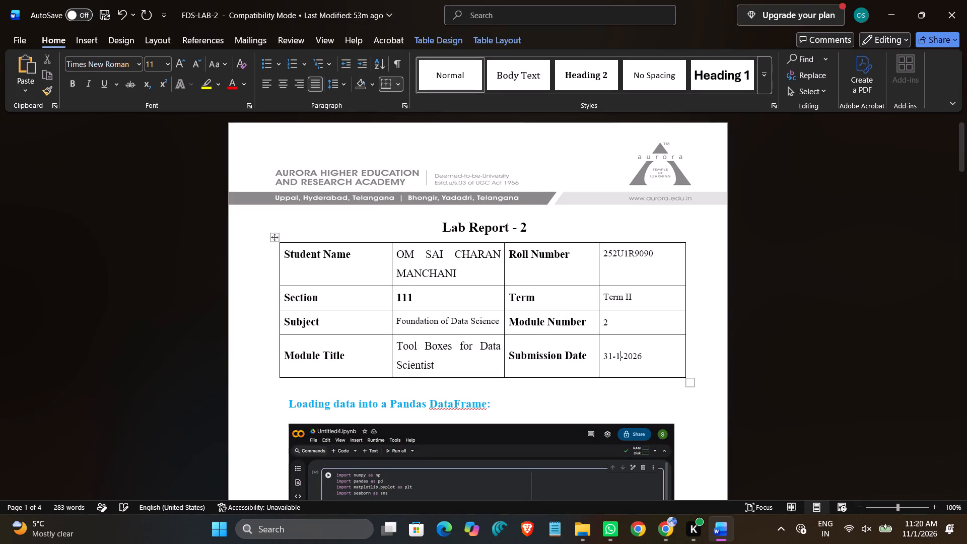
key("1")
key("Left")
key("Left")
key("Left")
key("Left")
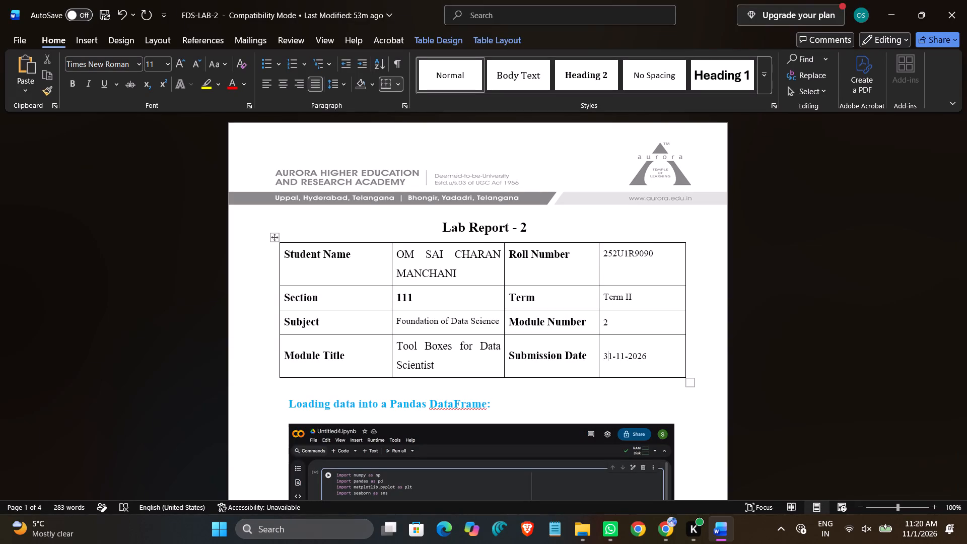
key("BackSpace")
key("0")
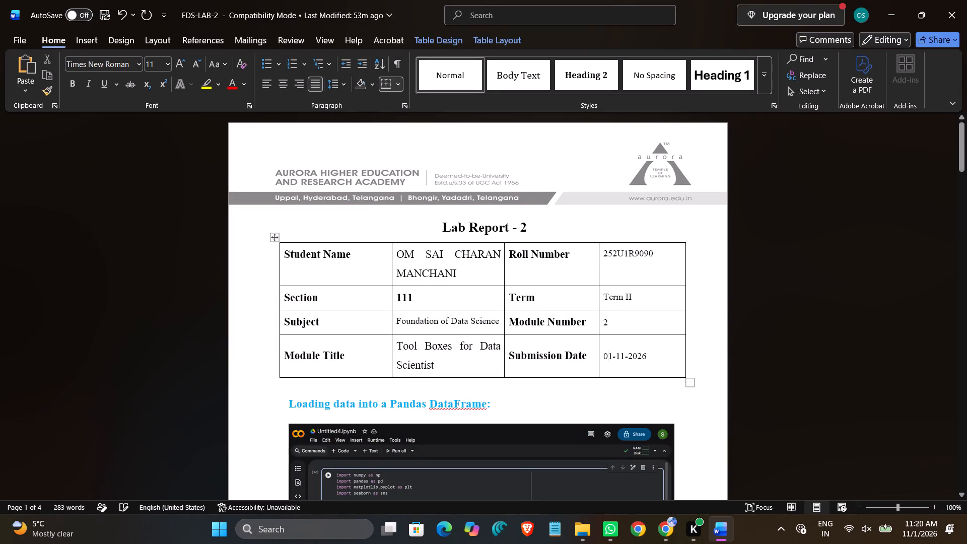
Recolour the "Loading data into a Pandas DataFrame:" heading black and number it "1)".
scroll(685, 420, "down", 2)
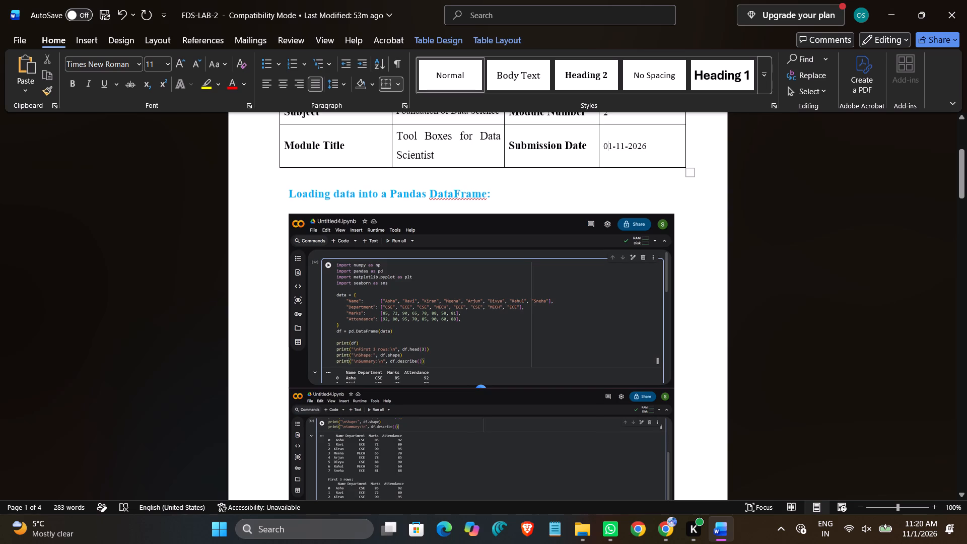
left_click_drag(492, 192, 311, 196)
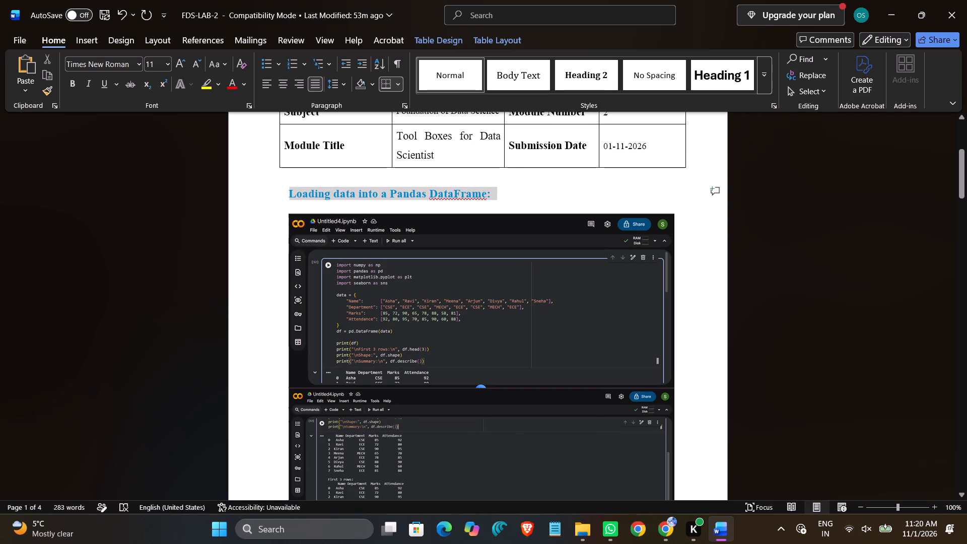
left_click_drag(311, 196, 305, 196)
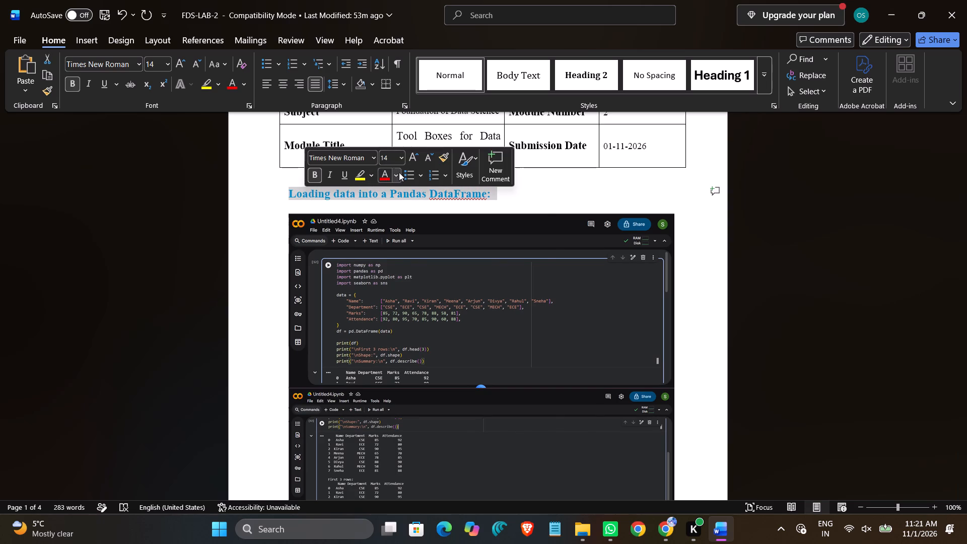
left_click(399, 172)
left_click(402, 250)
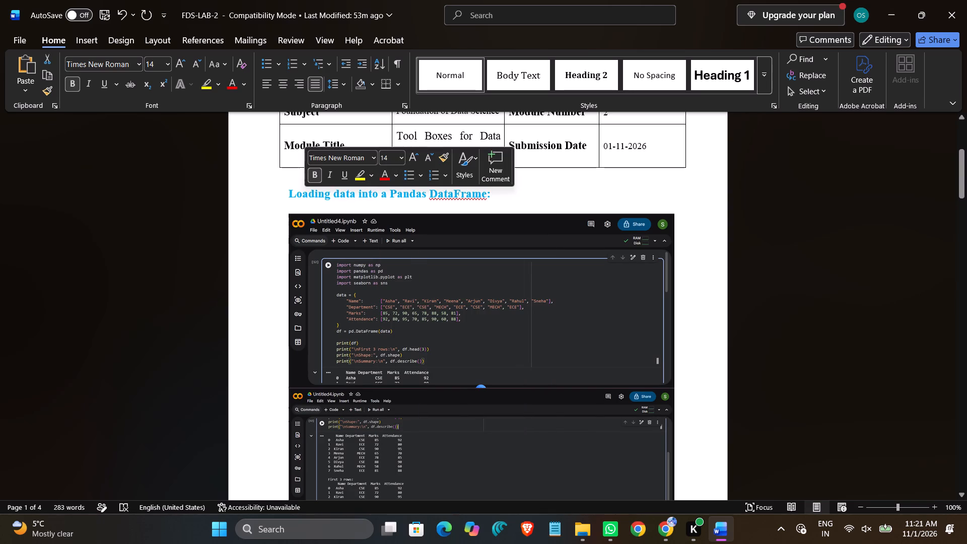
left_click(285, 189)
type("1)")
key("space")
Look over the report's following pages, word count statistics, page thumbnails and heading outline.
scroll(371, 285, "down", 2)
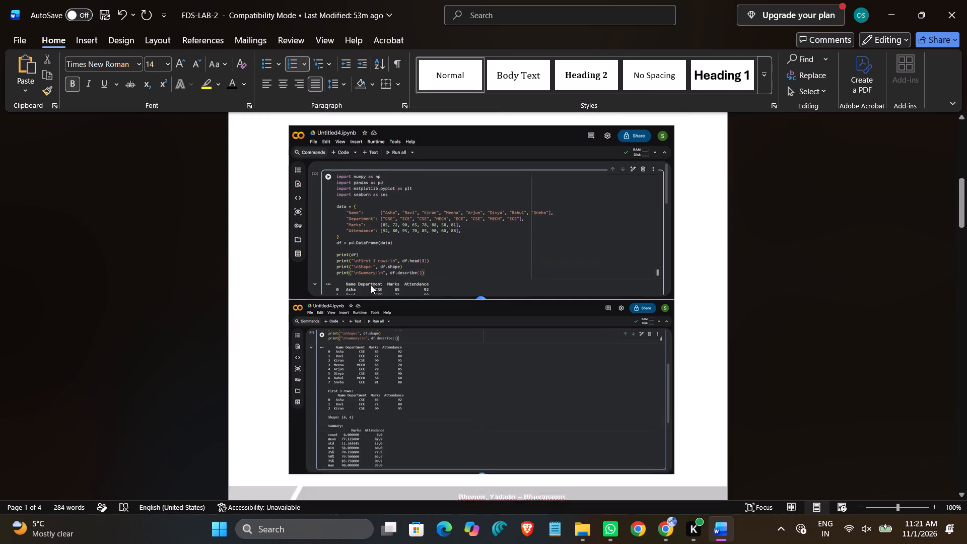
scroll(371, 285, "down", 1)
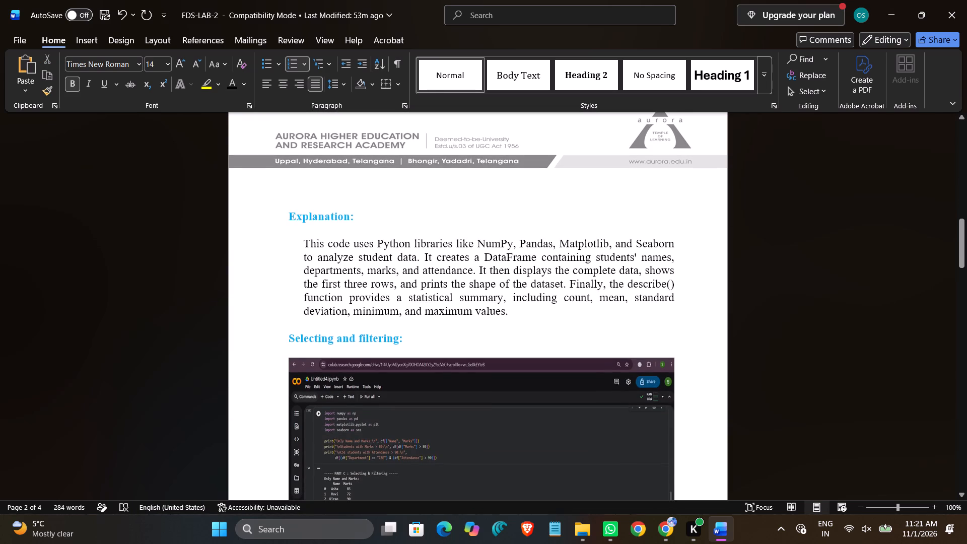
scroll(371, 285, "up", 3)
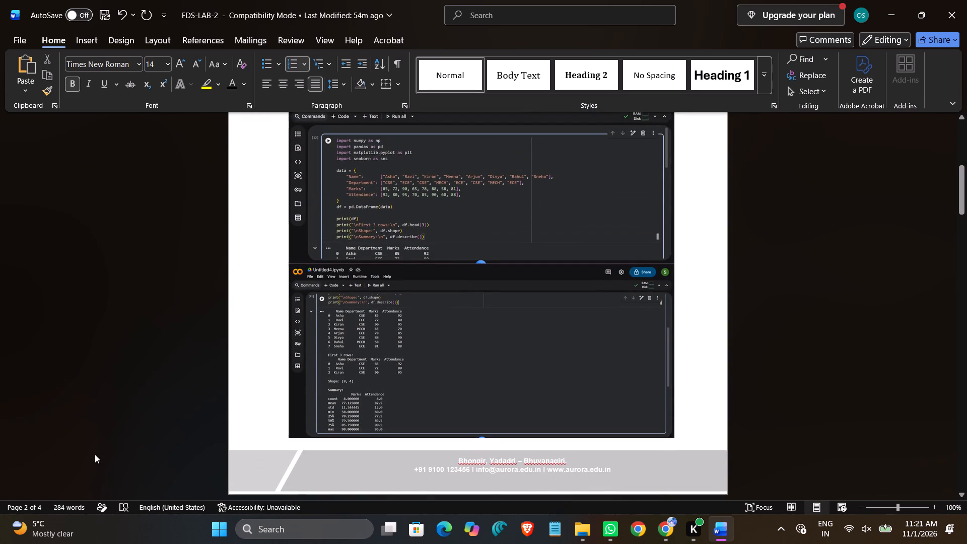
left_click(68, 508)
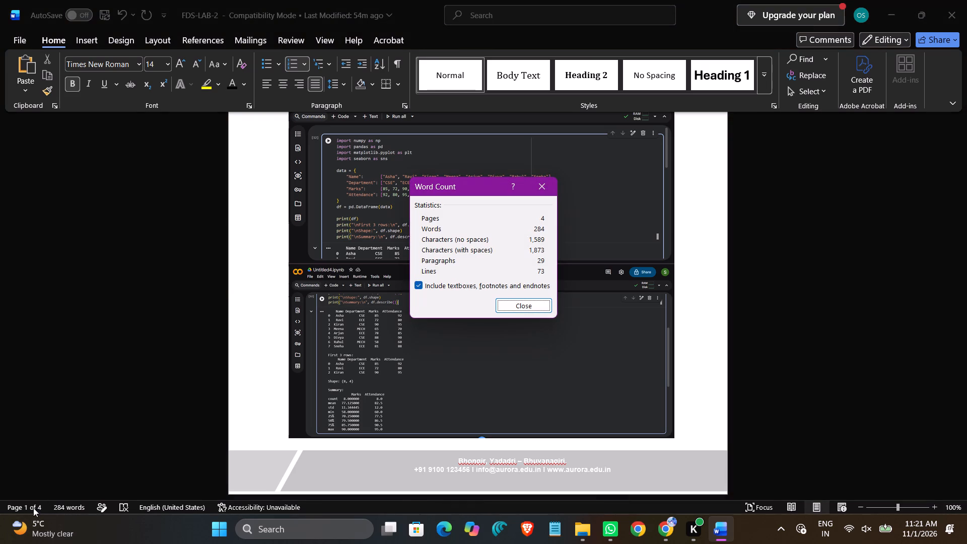
left_click(546, 186)
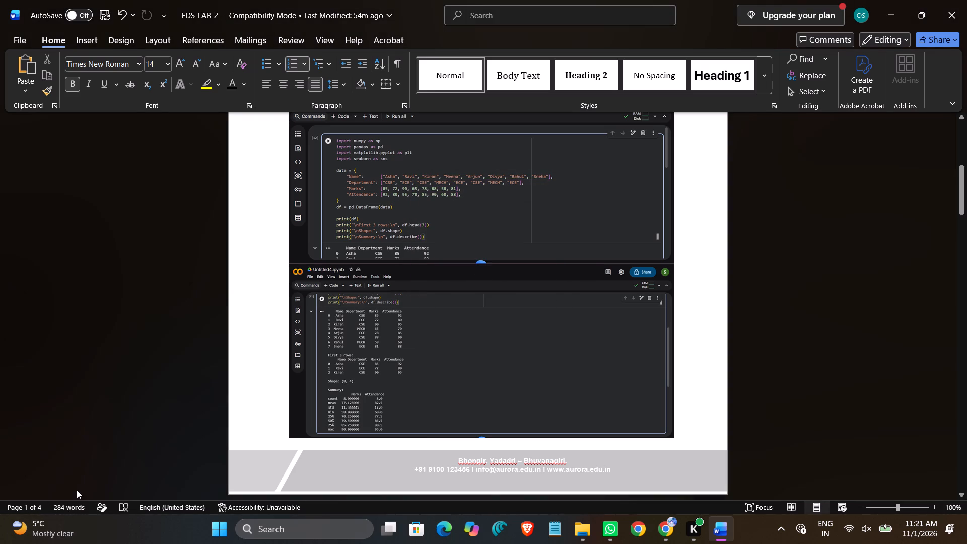
left_click(22, 504)
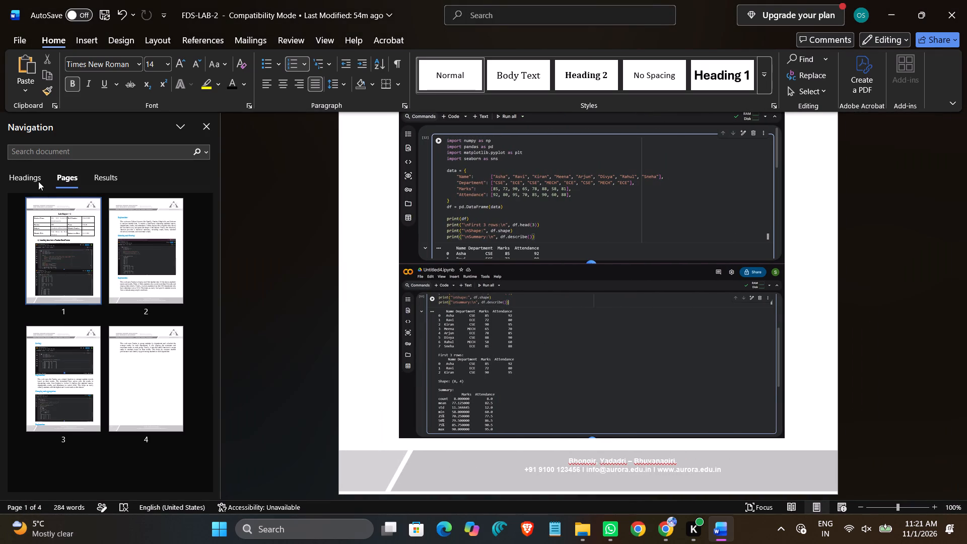
left_click(27, 179)
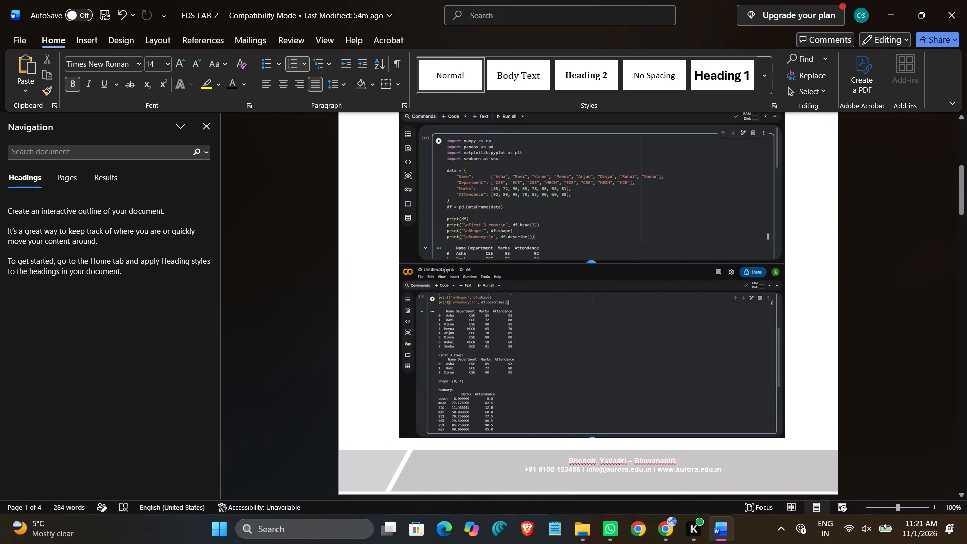
scroll(542, 266, "up", 2)
left_click(204, 127)
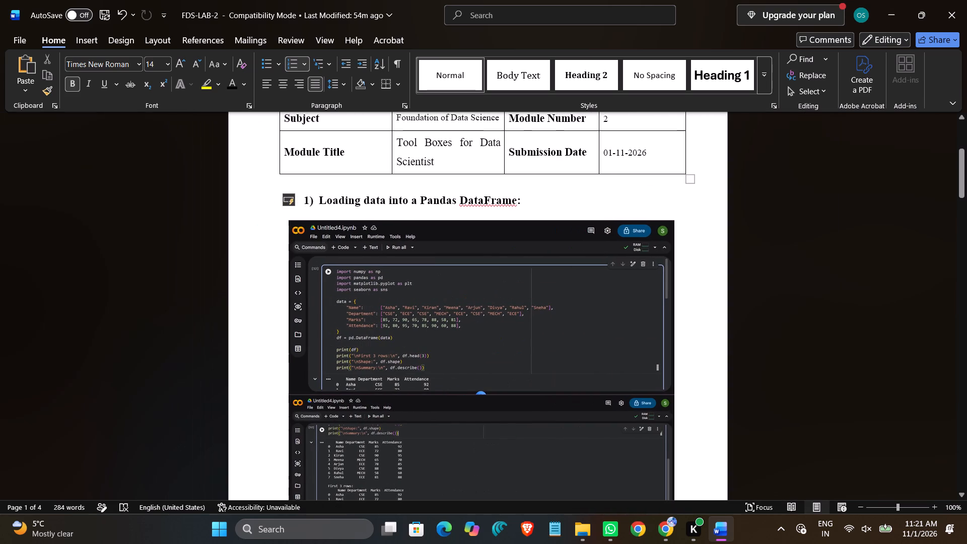
Recolour the "Explanation:" heading for the DataFrame loading section black.
scroll(487, 317, "down", 5)
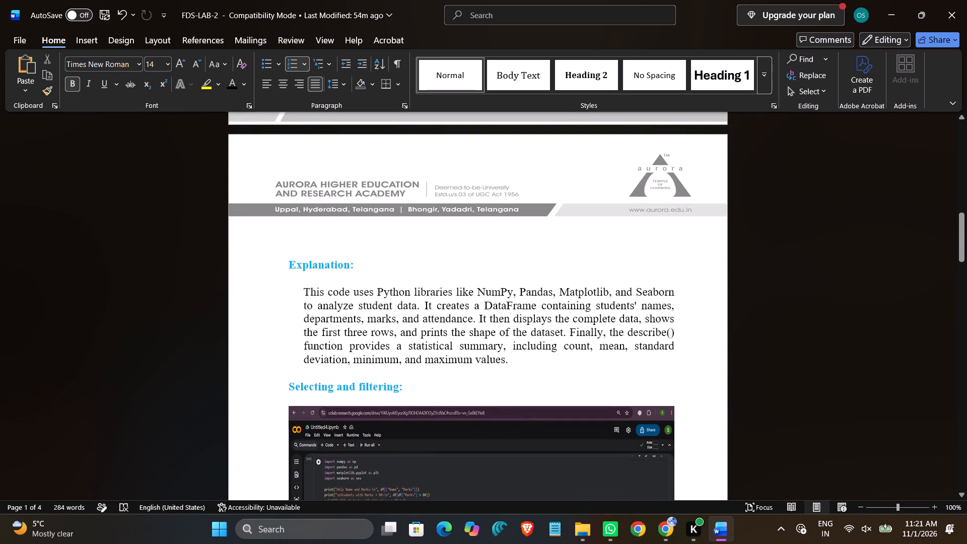
left_click_drag(355, 266, 281, 264)
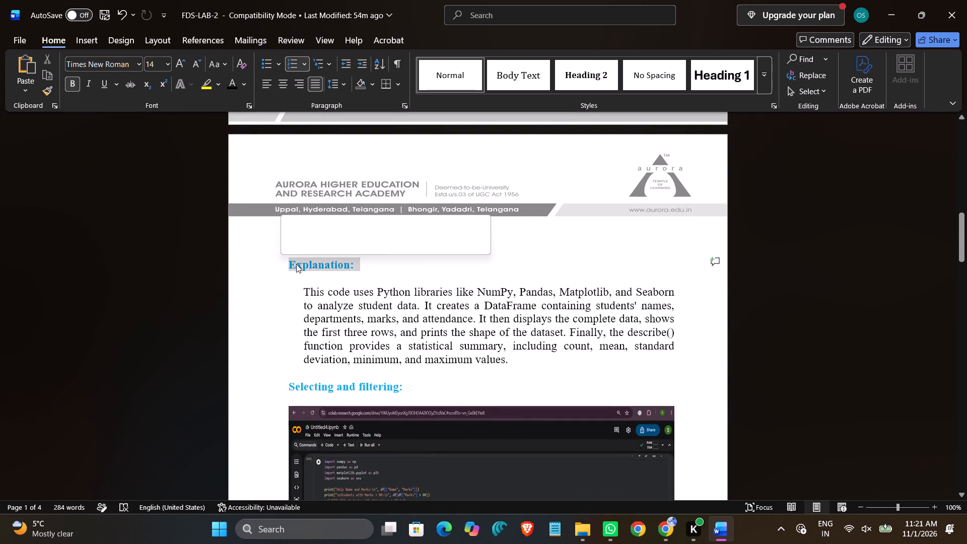
left_click(361, 236)
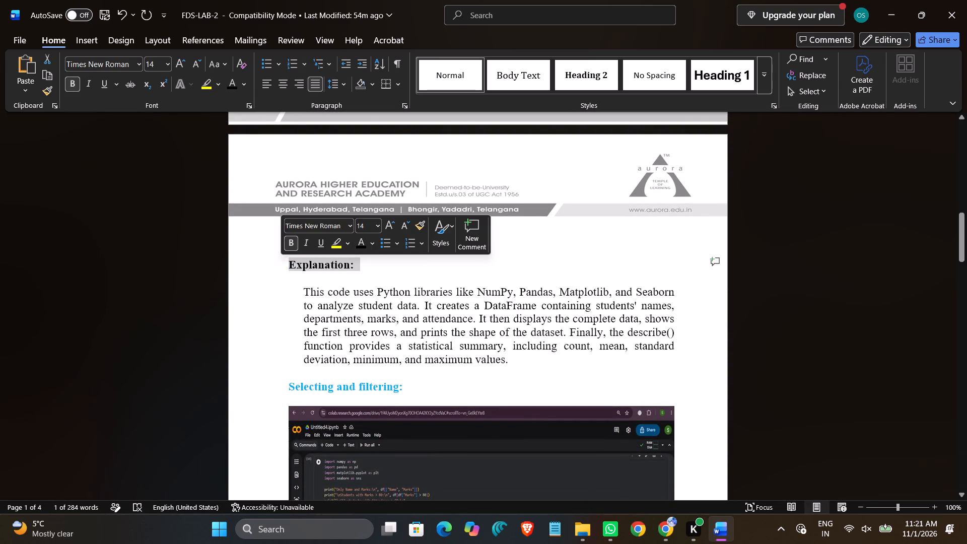
Recolour the "Selecting and filtering:" heading black and number it "2)".
left_click_drag(405, 389, 306, 386)
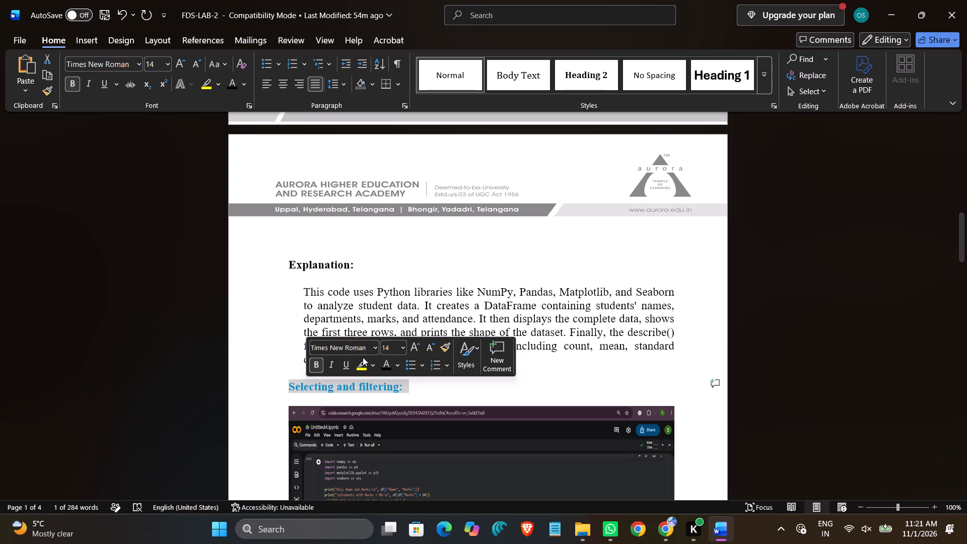
left_click(383, 360)
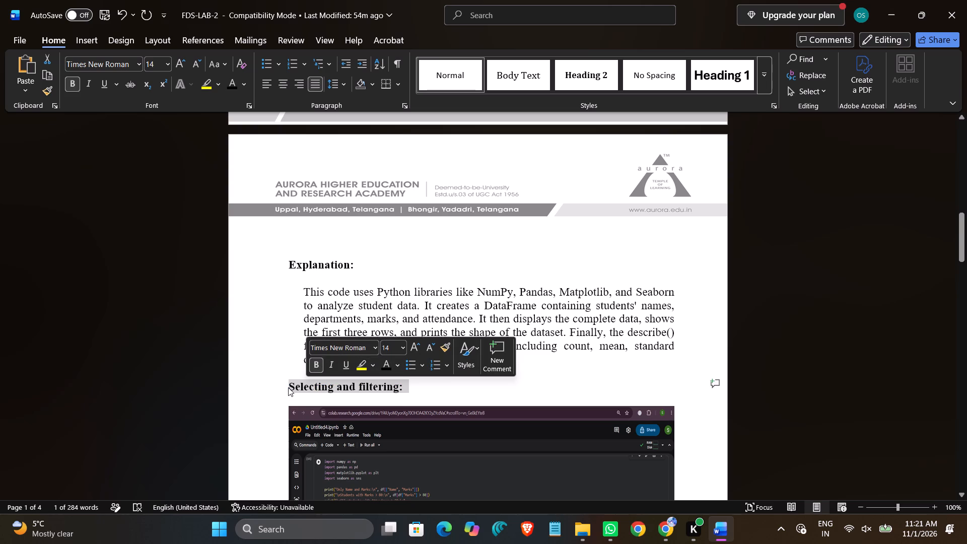
left_click(288, 387)
key("2")
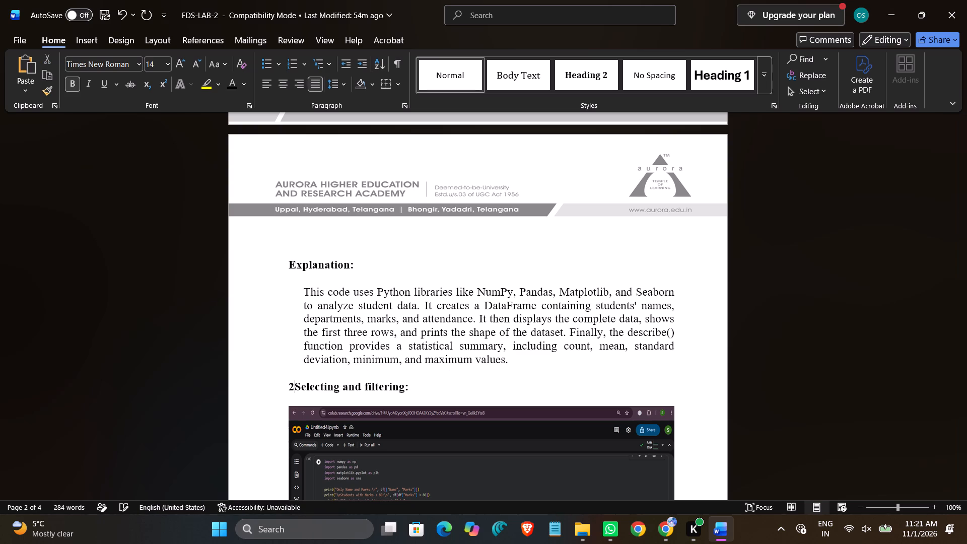
type(")")
key("space")
Recolour the "Explanation:" heading below the selecting and filtering screenshot black.
scroll(328, 384, "down", 5)
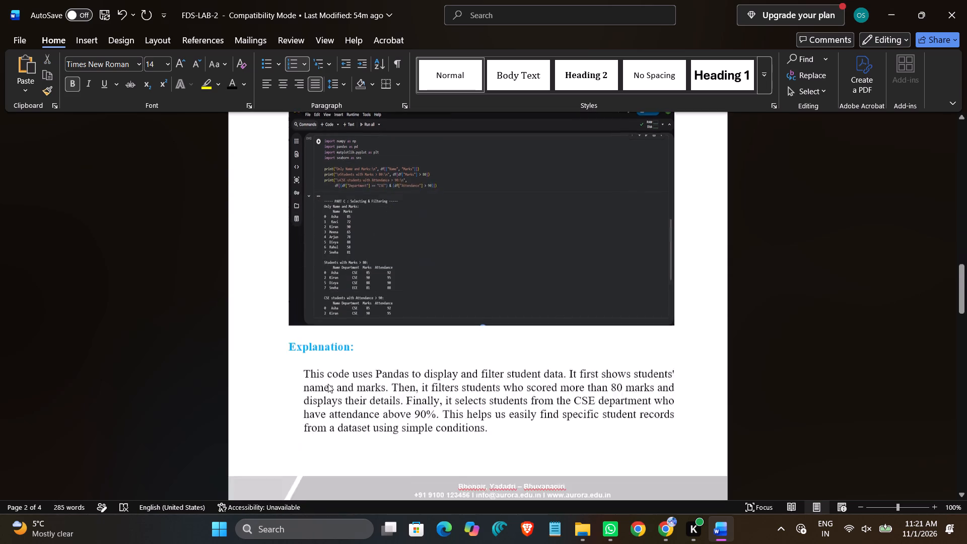
scroll(328, 384, "down", 1)
scroll(328, 384, "up", 1)
left_click_drag(356, 219, 292, 218)
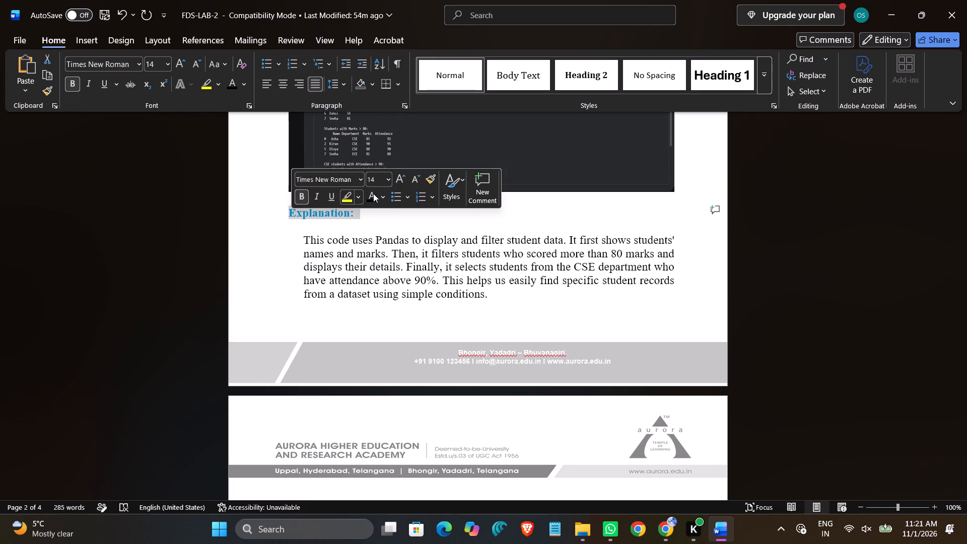
left_click(374, 193)
Recolour the "Sorting:" heading black and number it "3)", followed by a space.
scroll(381, 337, "down", 3)
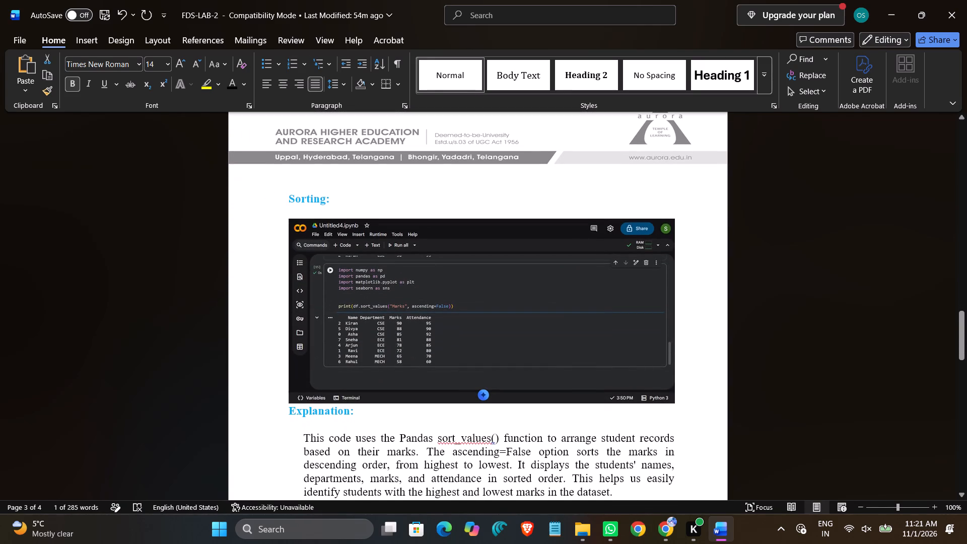
left_click_drag(330, 201, 298, 200)
left_click(379, 176)
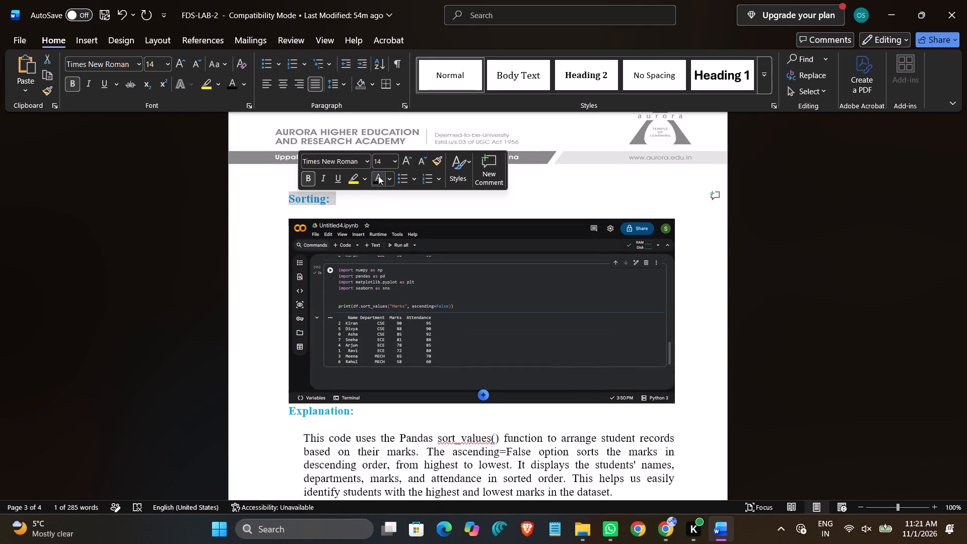
left_click(289, 200)
key("3")
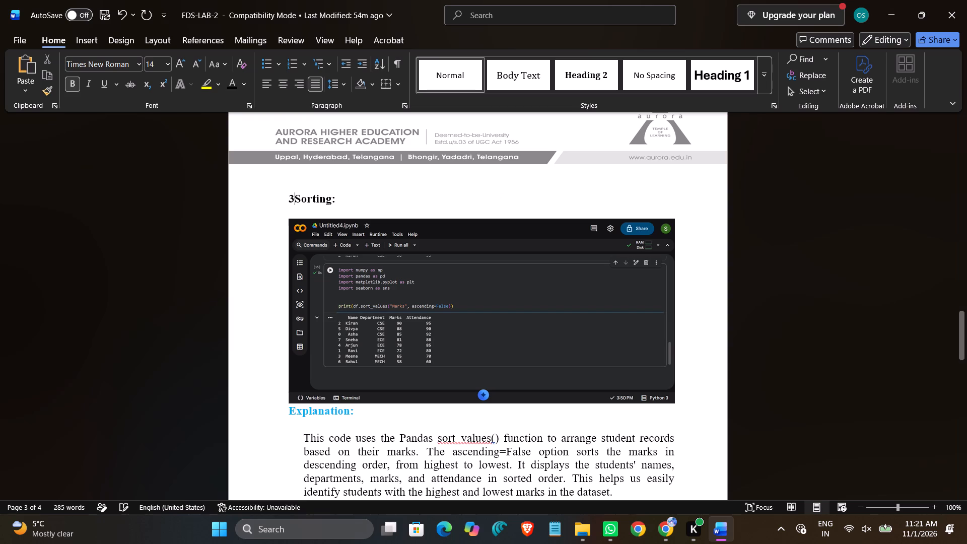
key("shift+underscore")
key("BackSpace")
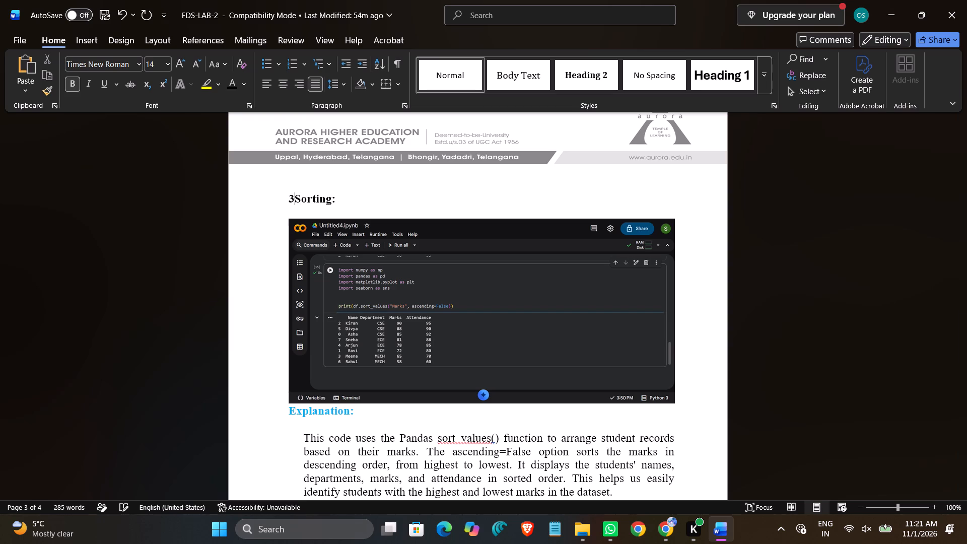
key("shift+parenleft")
key("BackSpace")
type(")")
key("space")
Recolour the "Explanation:" heading below the sorting screenshot black, keeping it bold.
scroll(334, 212, "down", 1)
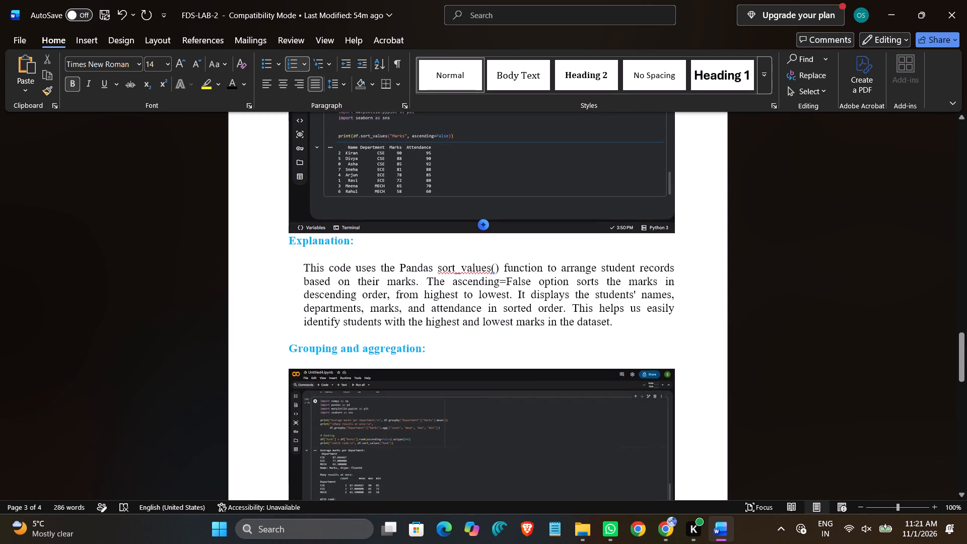
left_click_drag(359, 248, 323, 242)
left_click_drag(289, 243, 289, 243)
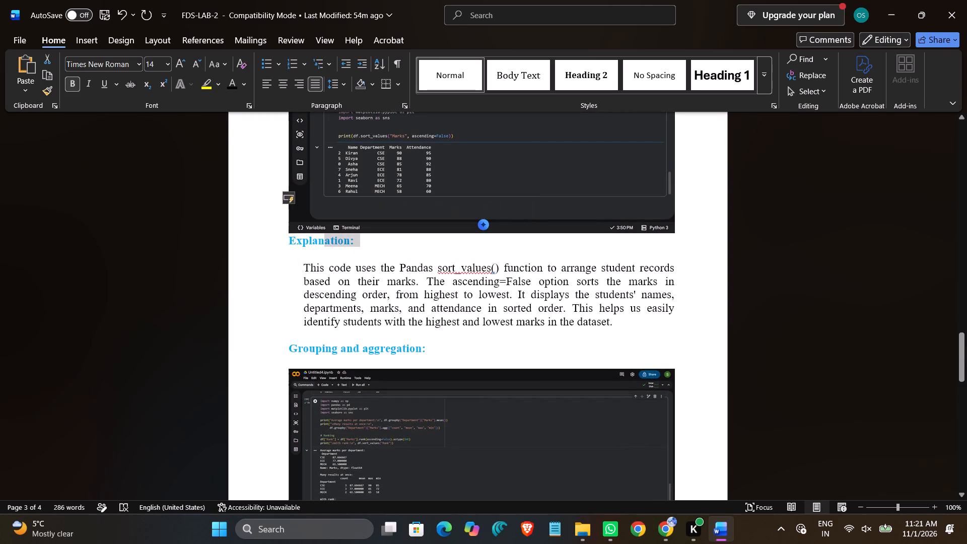
left_click_drag(289, 243, 355, 239)
left_click(369, 218)
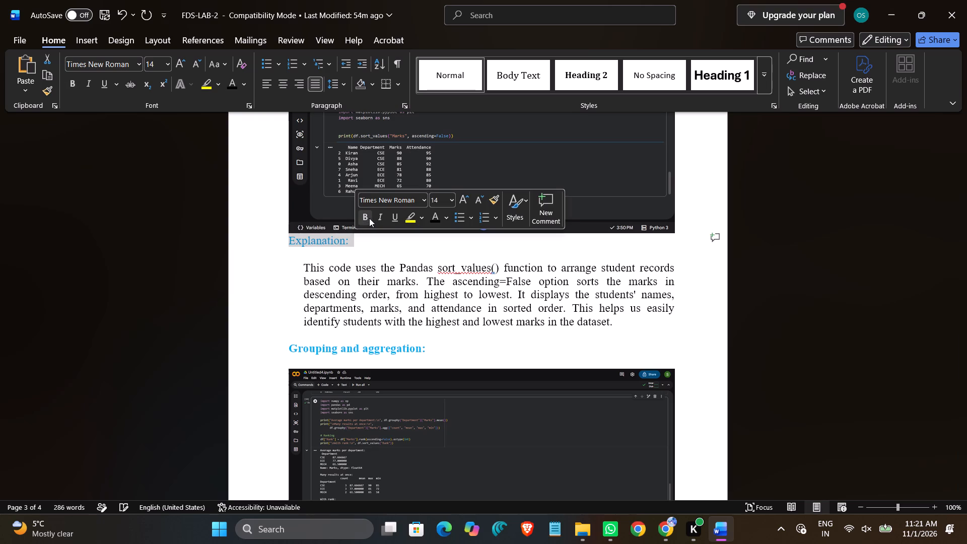
left_click(369, 218)
left_click(438, 219)
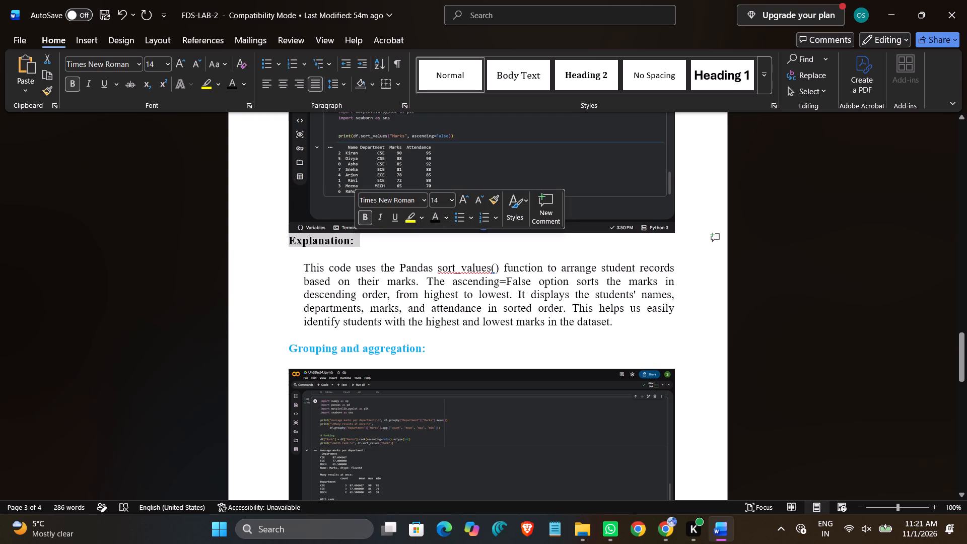
Recolour the "Grouping and aggregation:" heading black and number it "4)".
left_click_drag(427, 354, 317, 351)
left_click(394, 329)
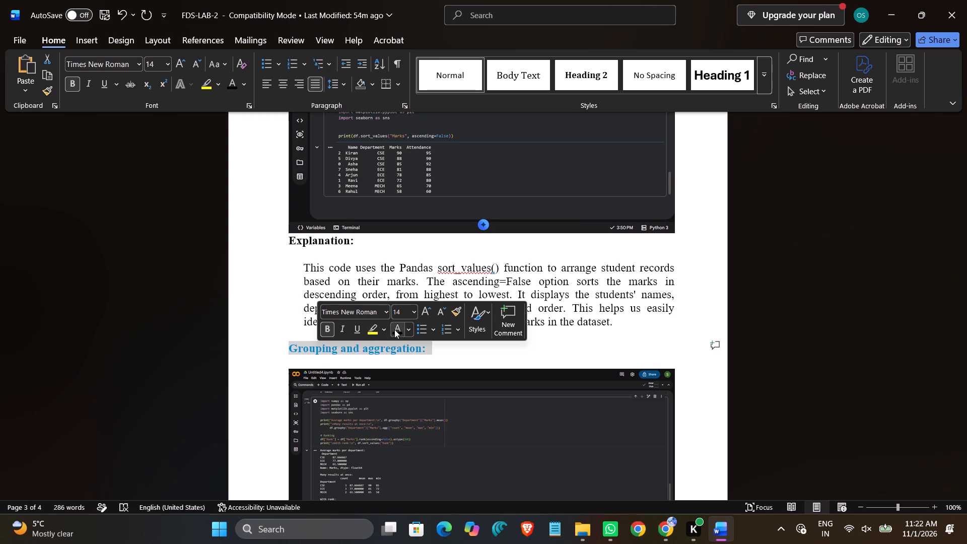
left_click(289, 345)
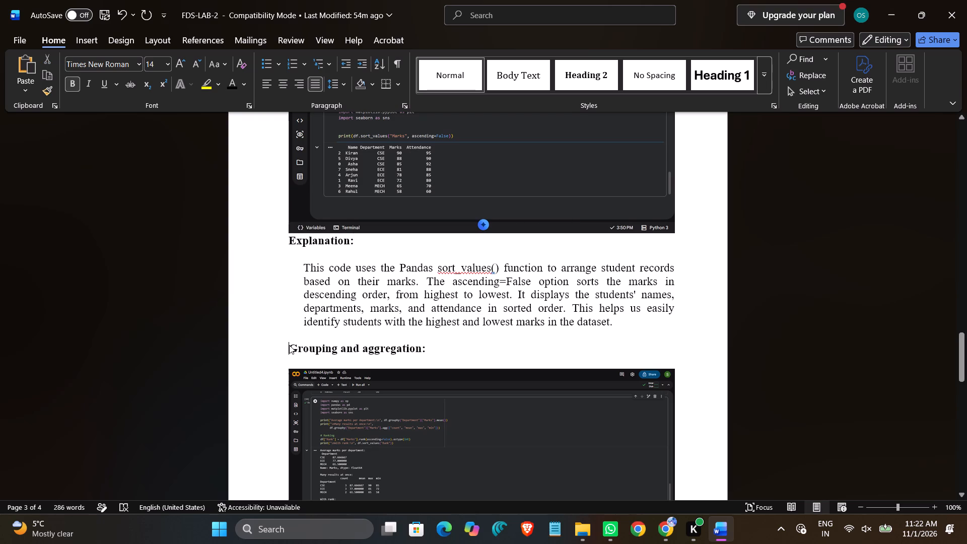
type("4)")
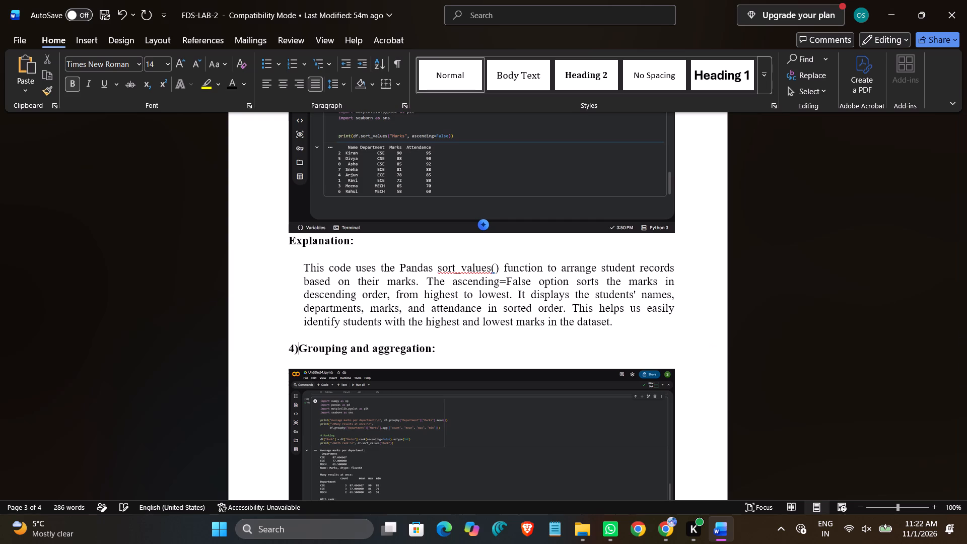
Insert a blank line above the "Explanation:" heading below the grouping screenshot to push it onto the following page.
scroll(341, 375, "down", 4)
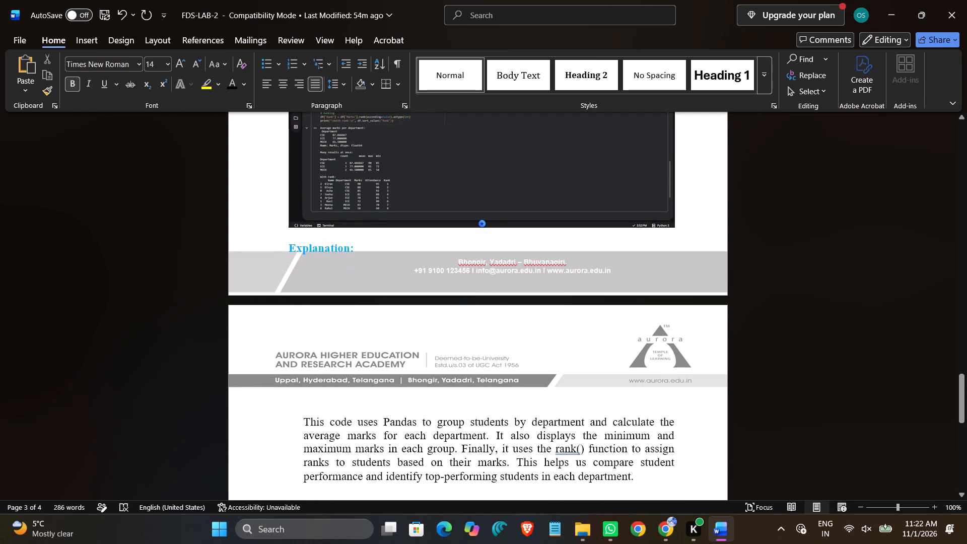
left_click(356, 237)
key("Return")
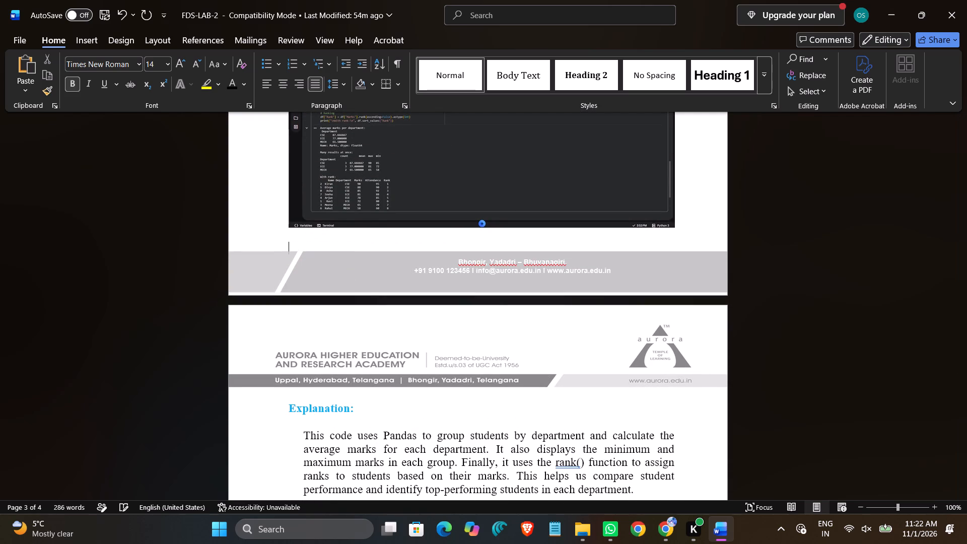
Recolour the "Explanation:" heading above the grouping and ranking paragraph black.
left_click_drag(357, 412, 293, 414)
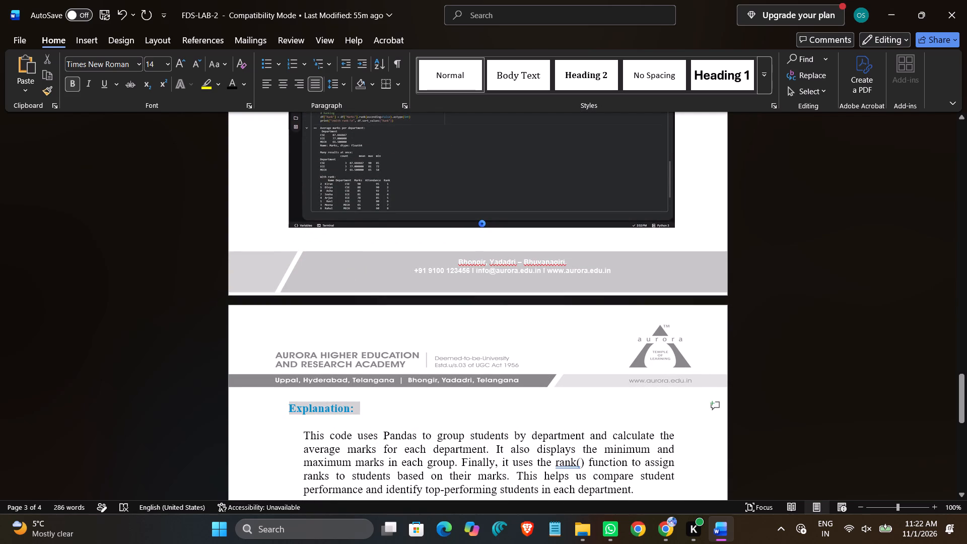
left_click_drag(293, 414, 292, 414)
left_click(370, 392)
Change the Module Number in the student details table on the first page to "II".
scroll(441, 398, "down", 3)
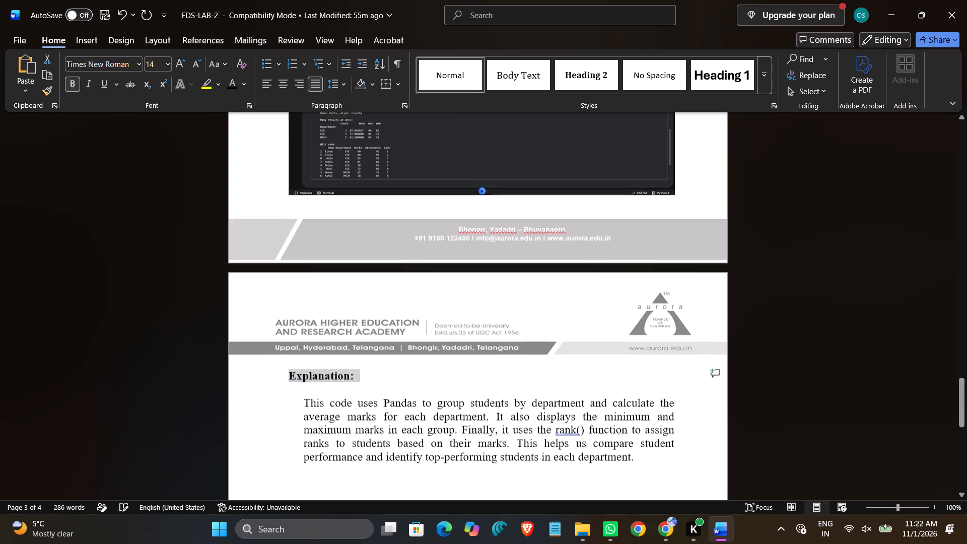
scroll(441, 398, "down", 7)
scroll(441, 398, "up", 6)
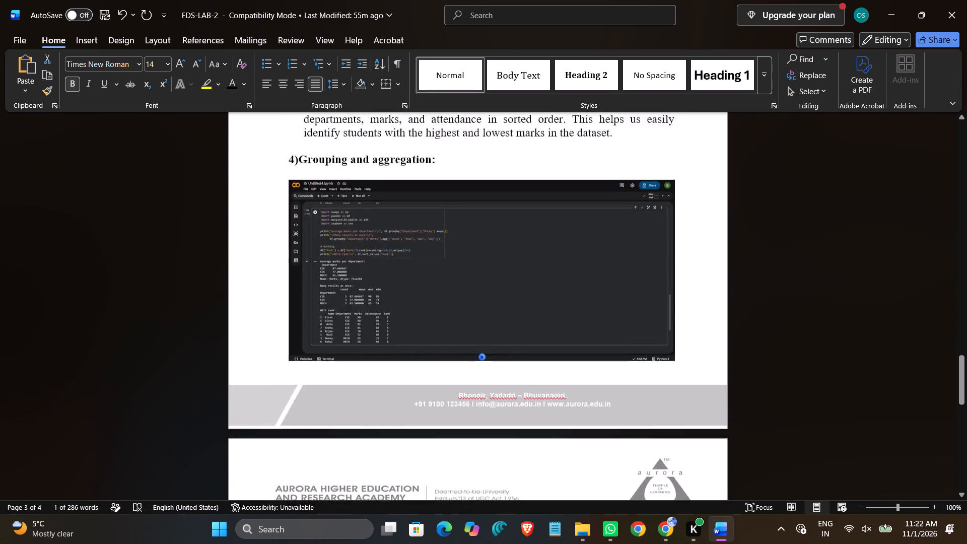
scroll(441, 398, "up", 13)
scroll(441, 398, "down", 1)
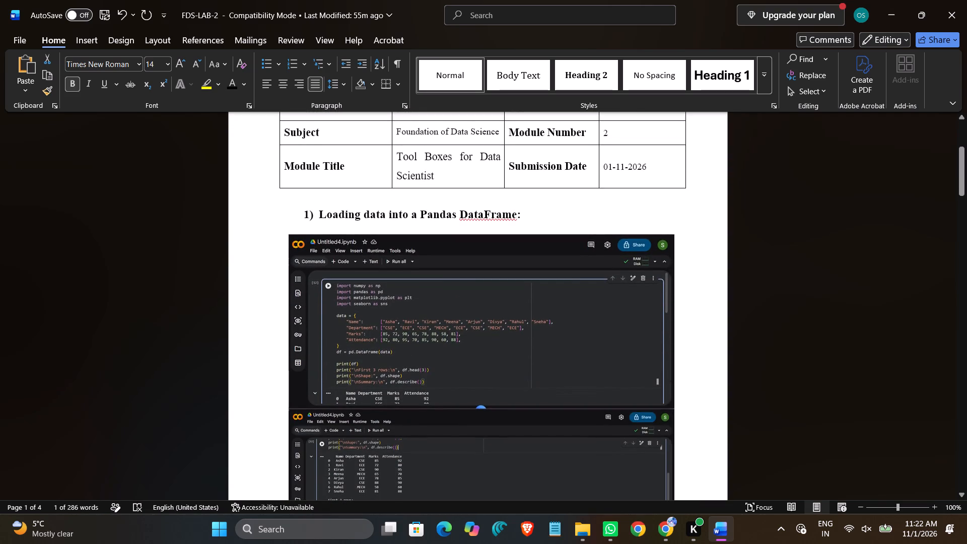
scroll(475, 231, "up", 1)
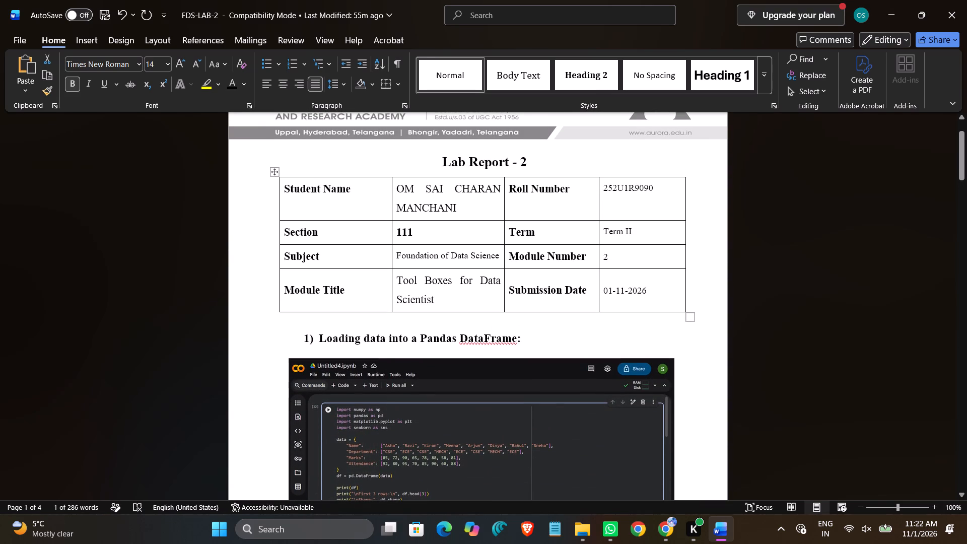
left_click(618, 265)
key("BackSpace")
key("BackSpace")
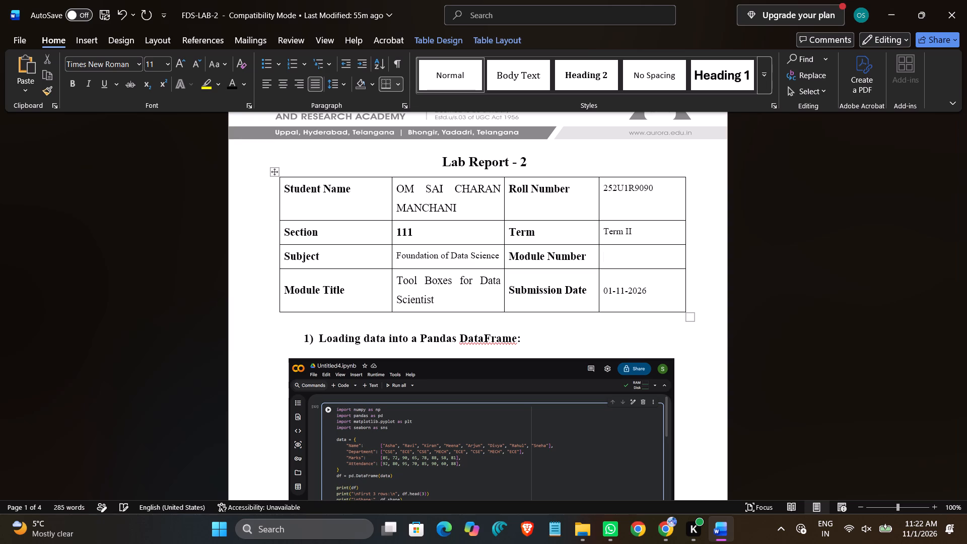
type("II")
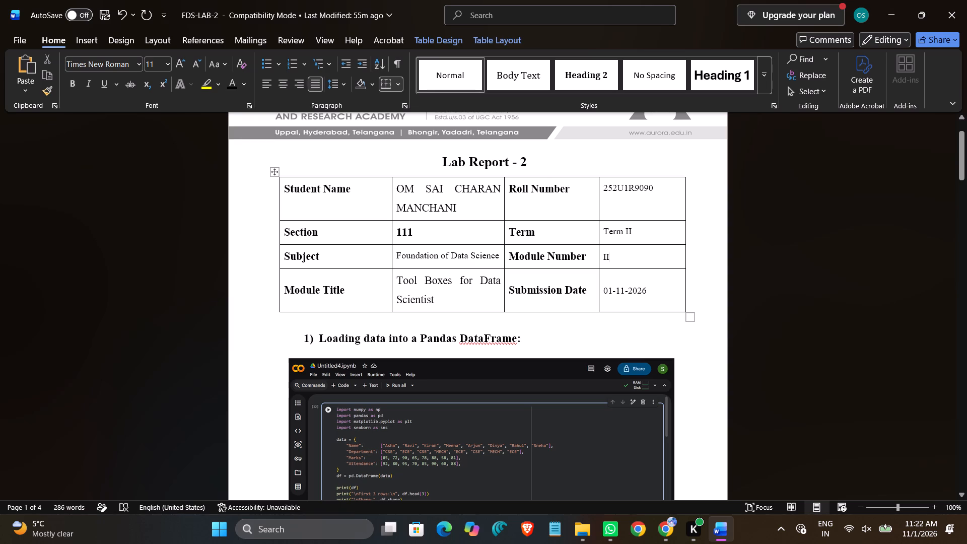
Switch to Chrome and open the recent notebook Untitled9.ipynb from Google Colab in a new tab.
left_click(661, 538)
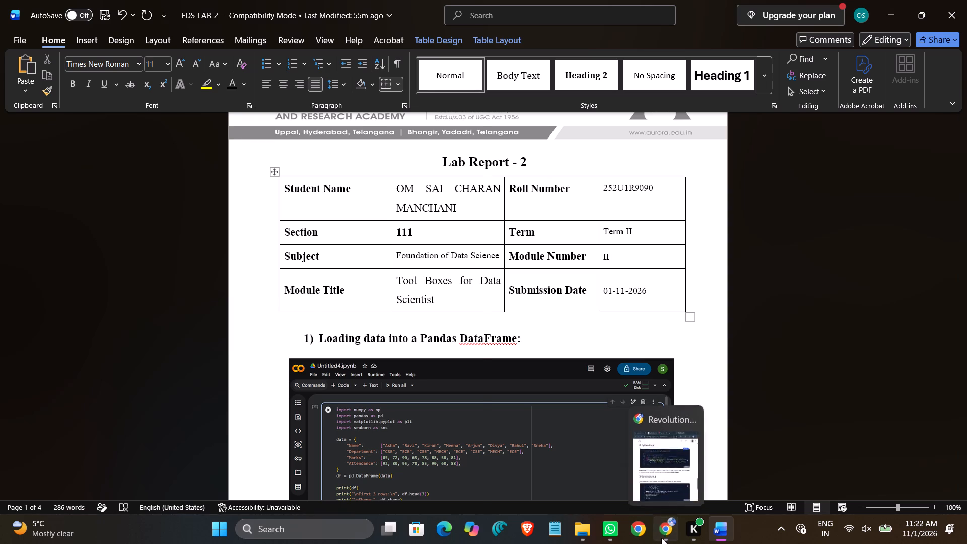
left_click(435, 10)
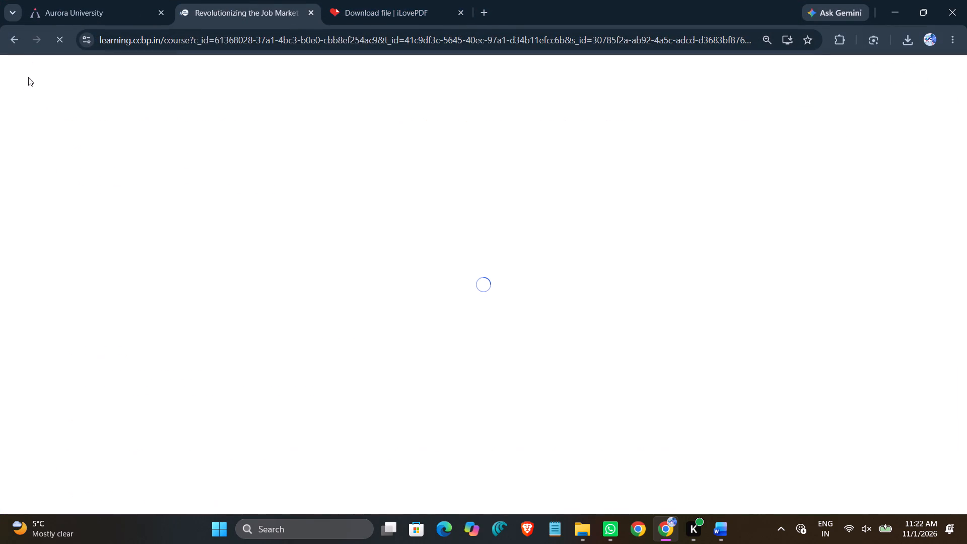
left_click(489, 13)
left_click(407, 271)
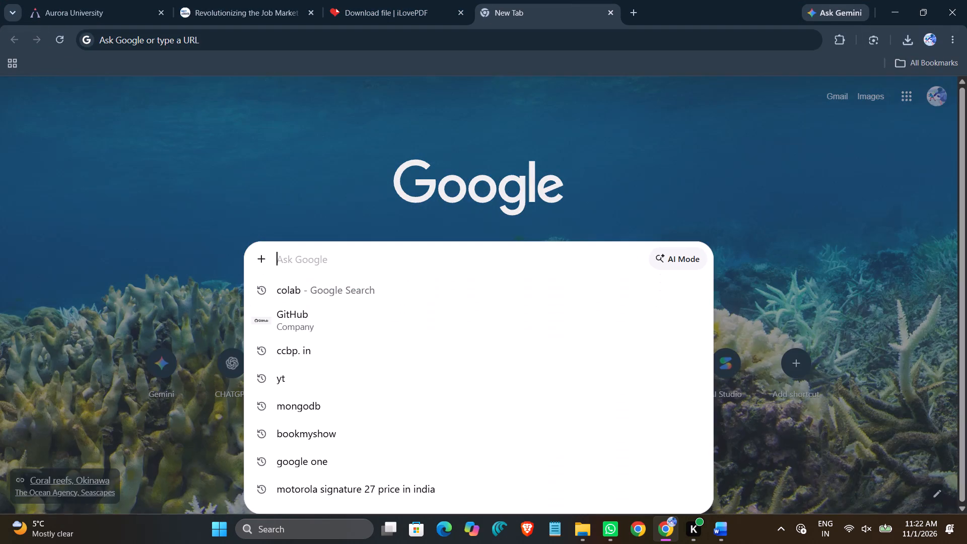
left_click(379, 282)
left_click(199, 217)
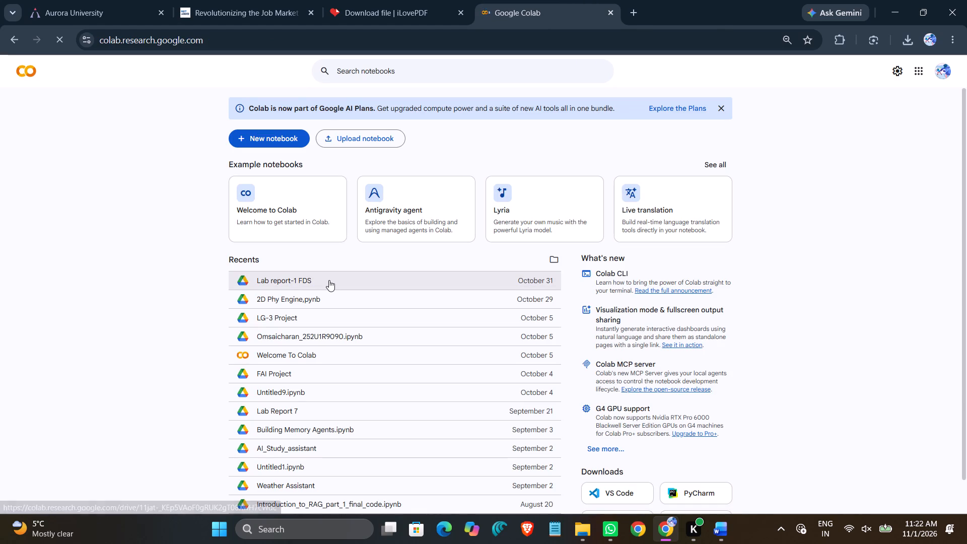
key("ctrl+equal")
key("ctrl+equal")
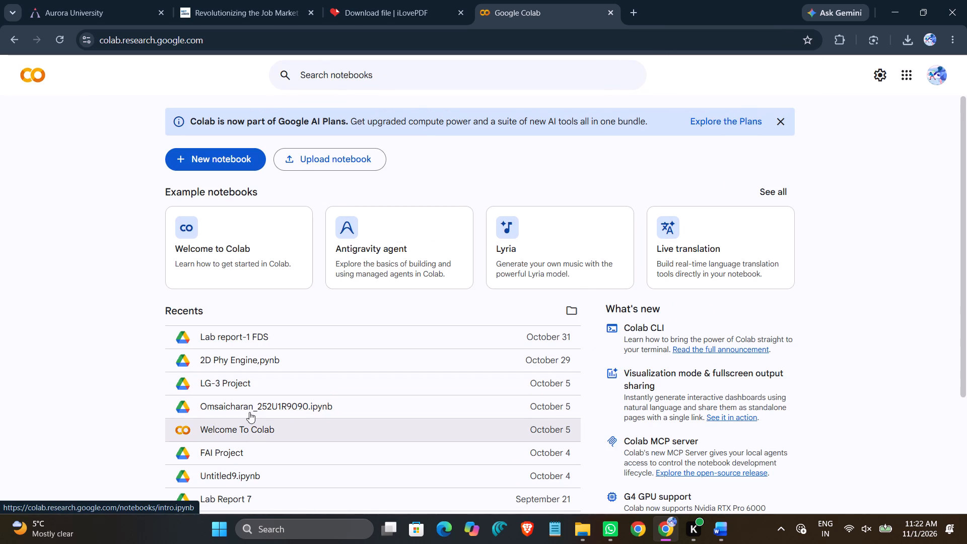
scroll(255, 481, "down", 1)
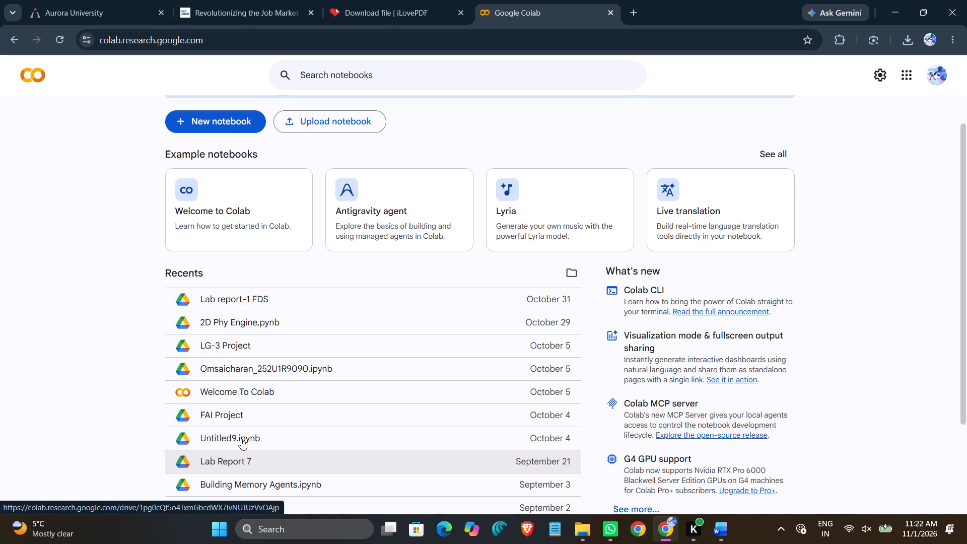
left_click(241, 439)
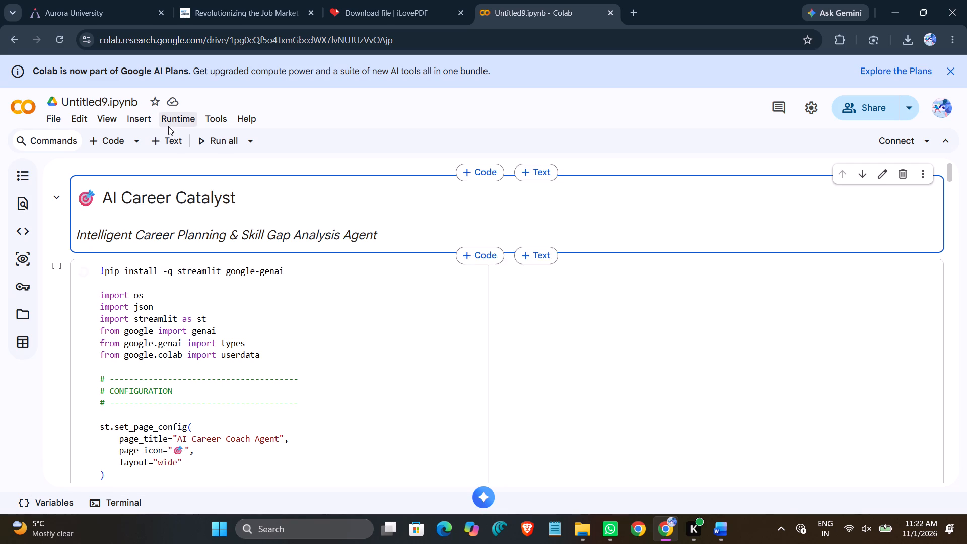
Delete the "AI Career Catalyst" text cell and the code cell below it, emptying the notebook.
left_click(900, 179)
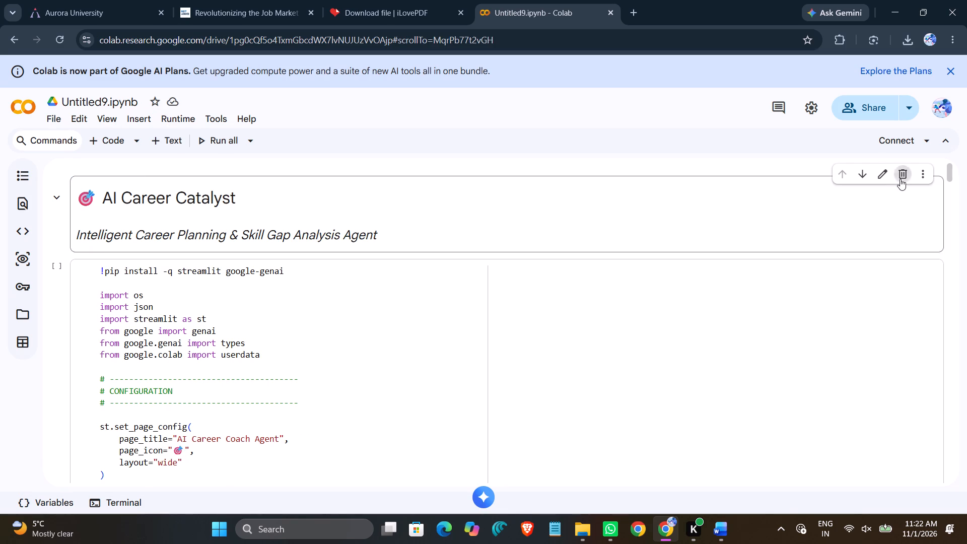
left_click(900, 179)
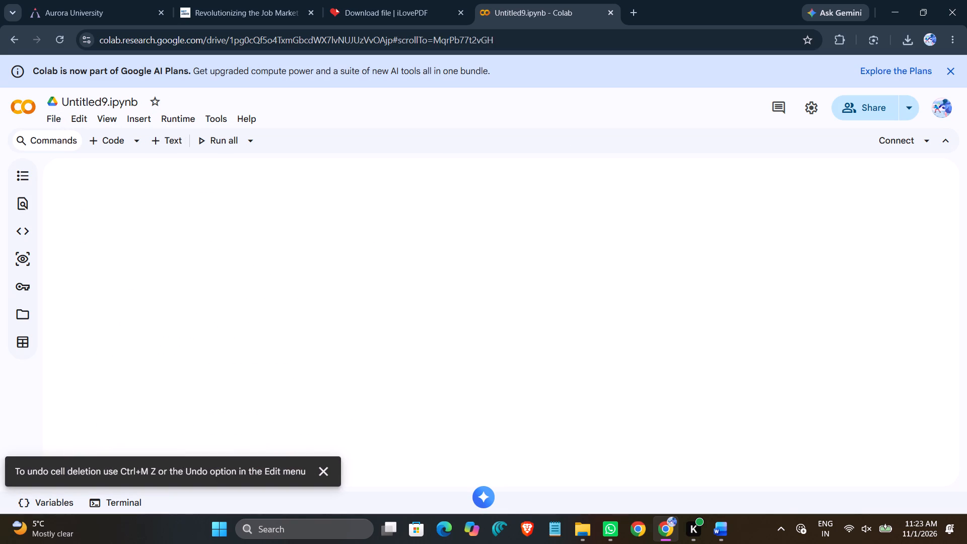
Rename the notebook as LAB_REPORT-2.
left_click(105, 99)
key("ctrl+a")
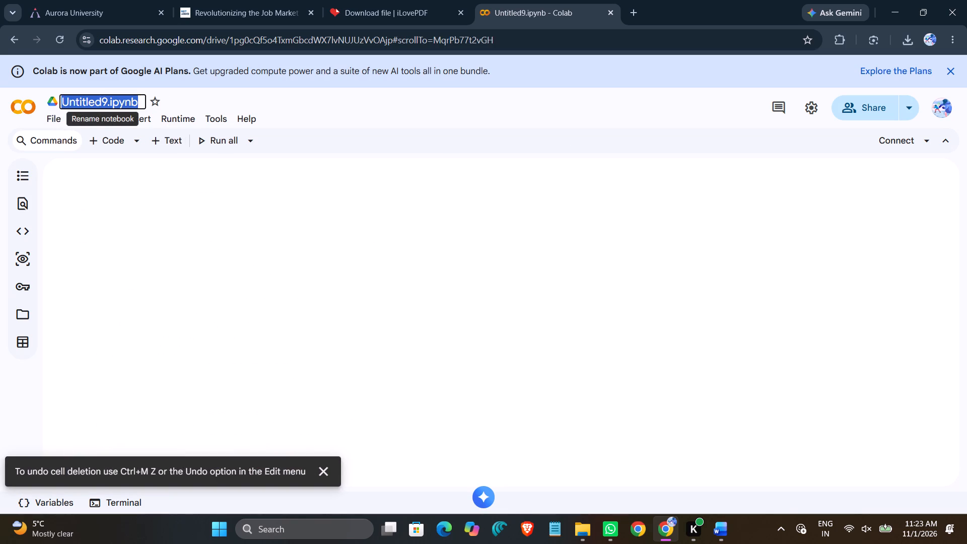
key("BackSpace")
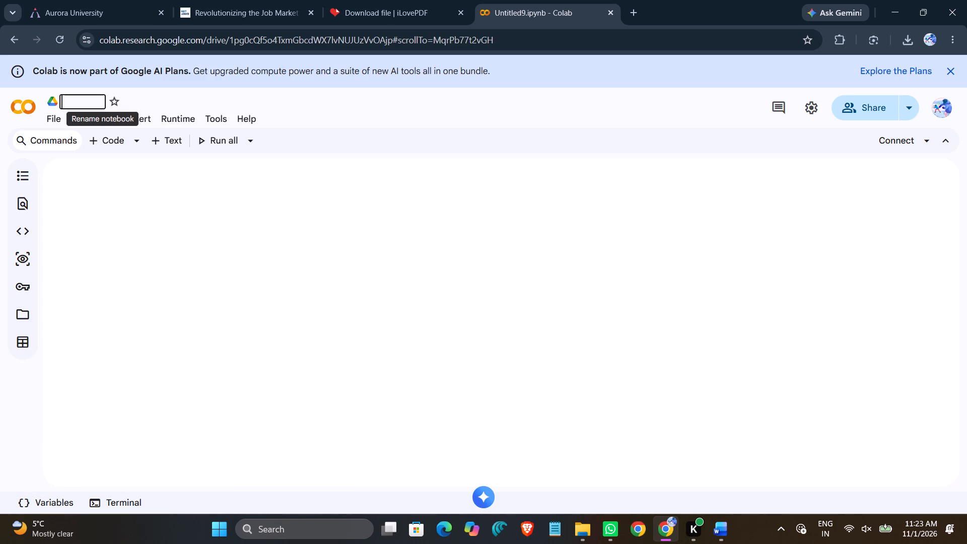
key("shift+l")
type("AB")
key("shift+underscore")
type("REPORT")
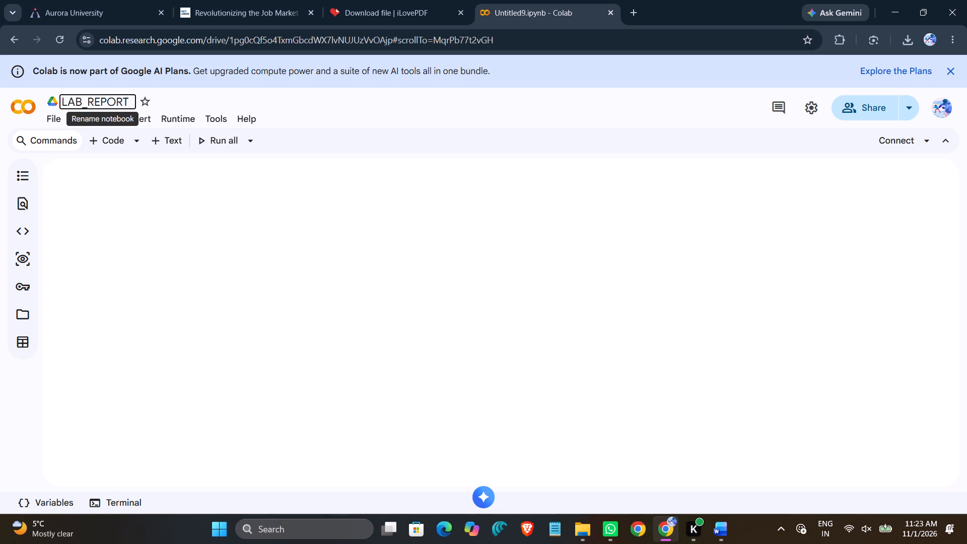
type("-2")
key("Return")
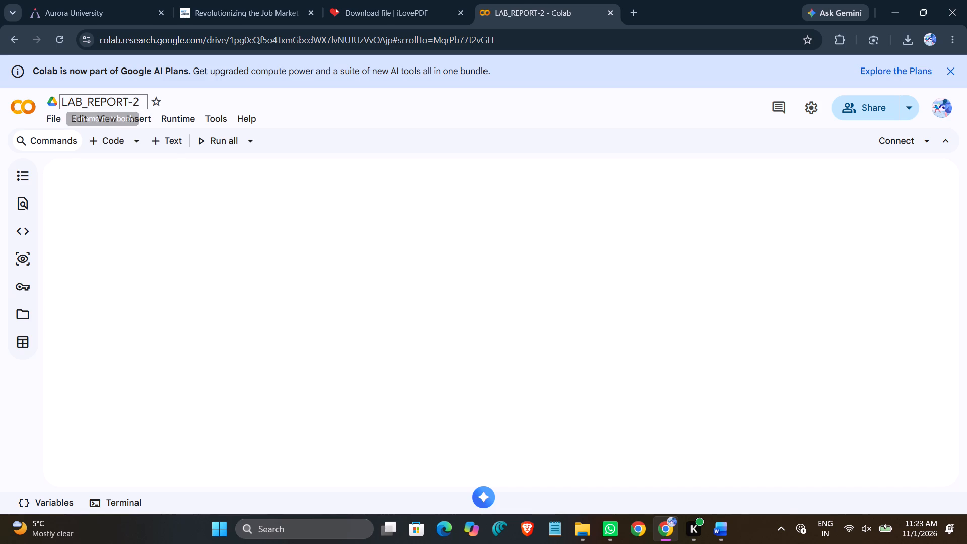
Add a code cell containing the numpy, pandas, matplotlib.pyplot and seaborn import lines copied from the Python code on the Lab 2 course page.
left_click(92, 148)
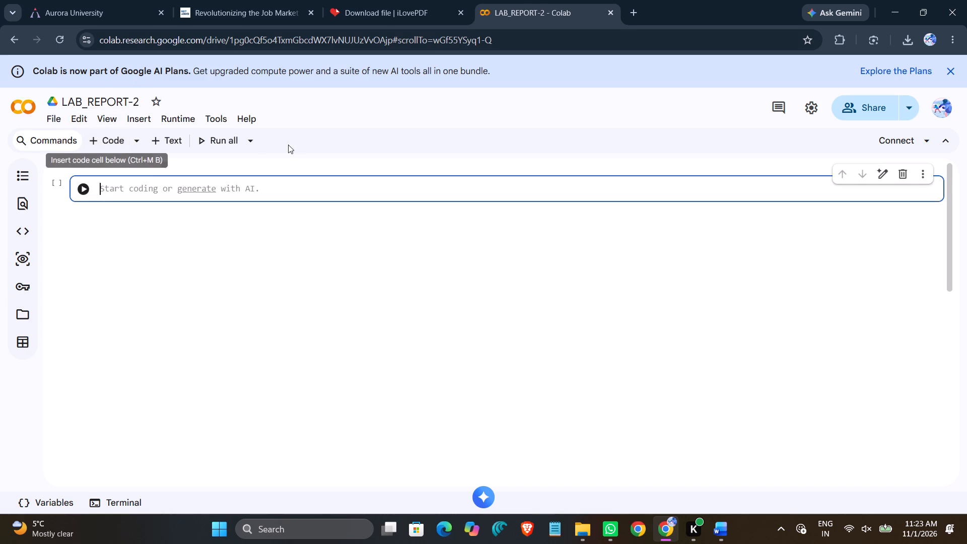
left_click(226, 0)
scroll(293, 360, "down", 6)
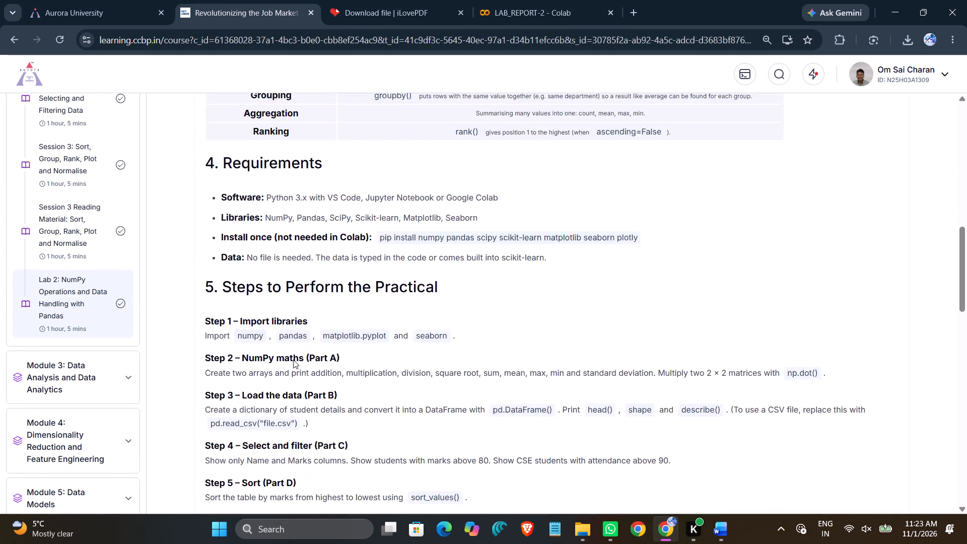
scroll(293, 360, "down", 4)
scroll(293, 360, "up", 4)
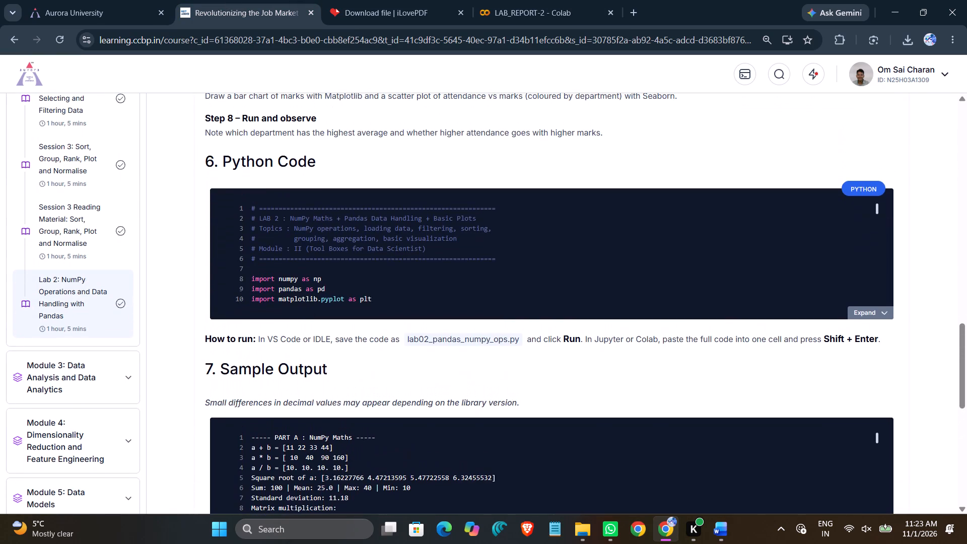
scroll(318, 277, "up", 1)
scroll(303, 350, "down", 3)
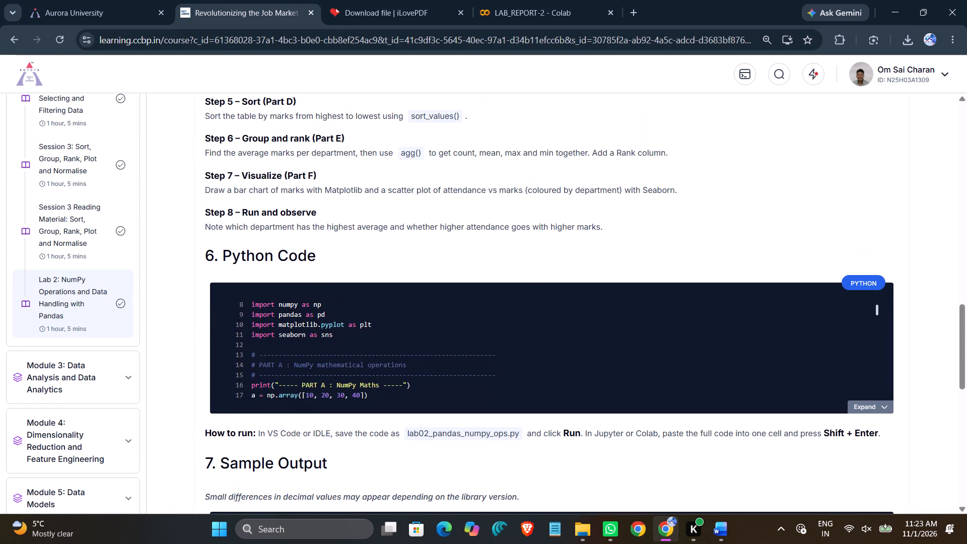
left_click_drag(344, 337, 245, 306)
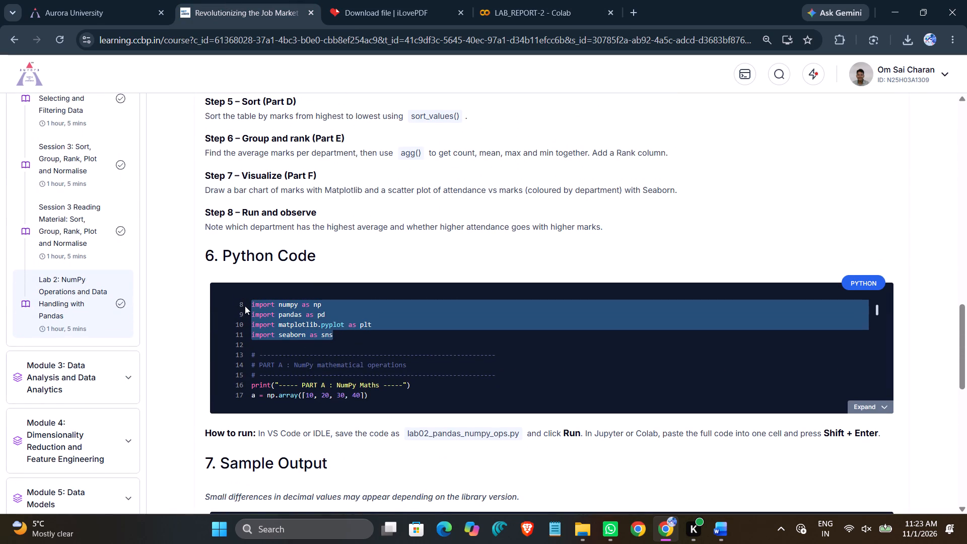
key("ctrl+c")
left_click(493, 1)
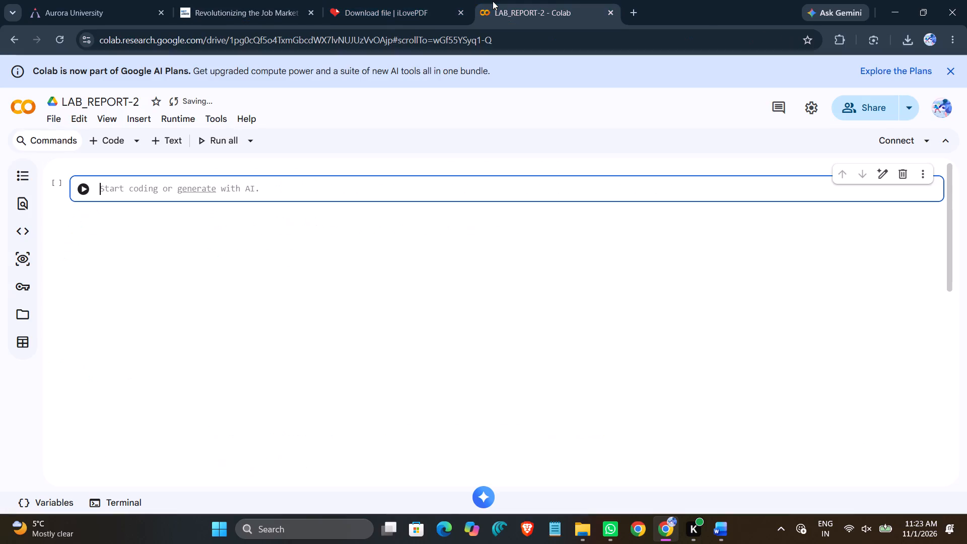
key("ctrl+v")
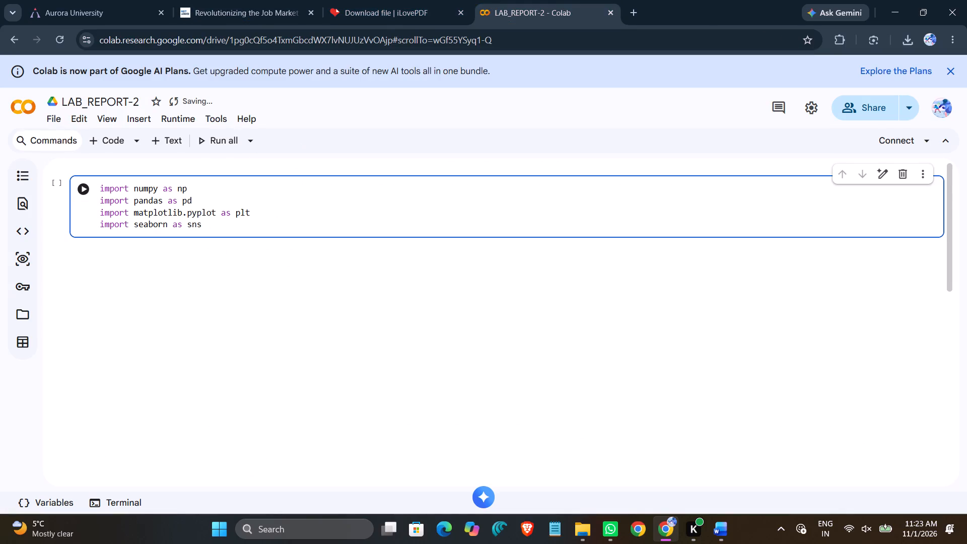
Run the import cell, allowing execution despite the authorship warning, and add an empty code cell below it.
left_click(83, 186)
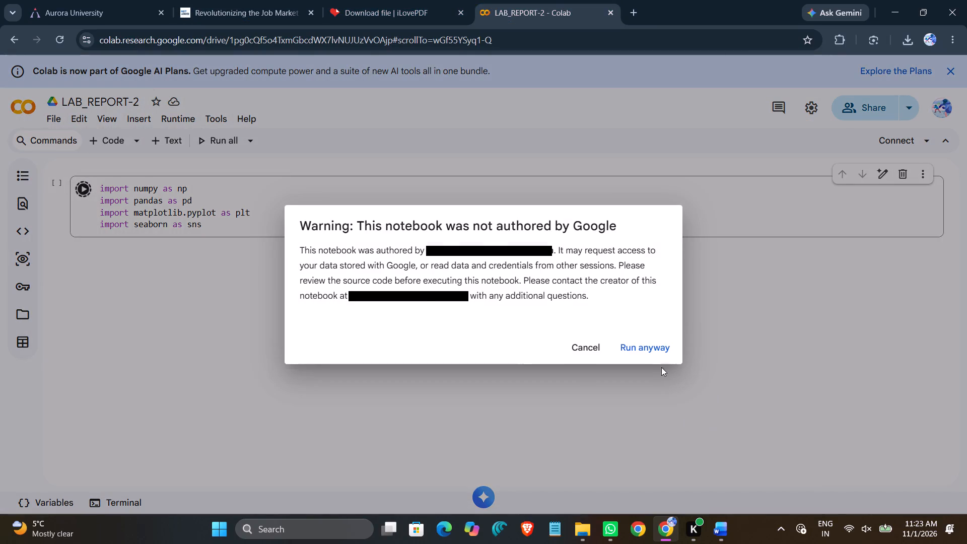
left_click(654, 353)
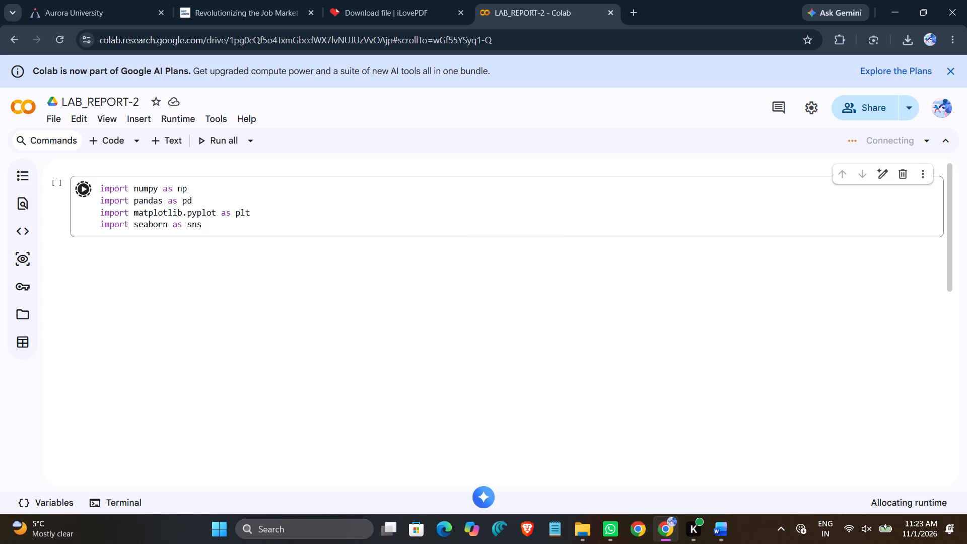
left_click(490, 238)
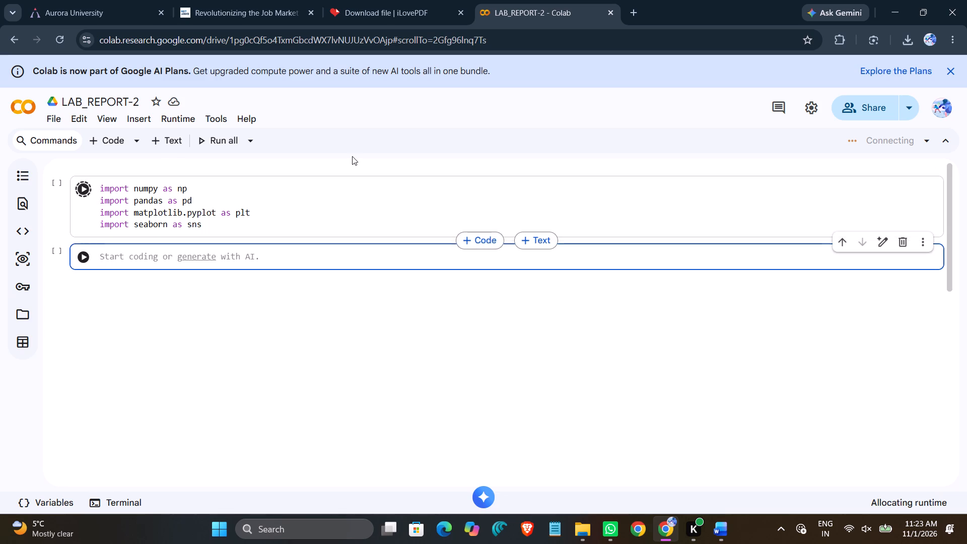
Examine the Part B data-loading code on the Lab 2 course page against the "Loading data into a Pandas DataFrame" section of the Word report.
left_click(257, 7)
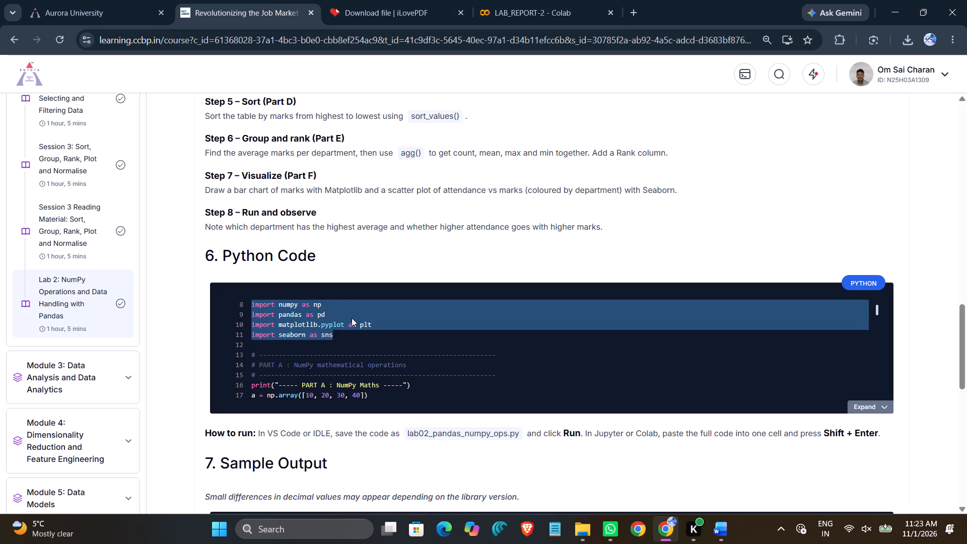
scroll(365, 345, "down", 6)
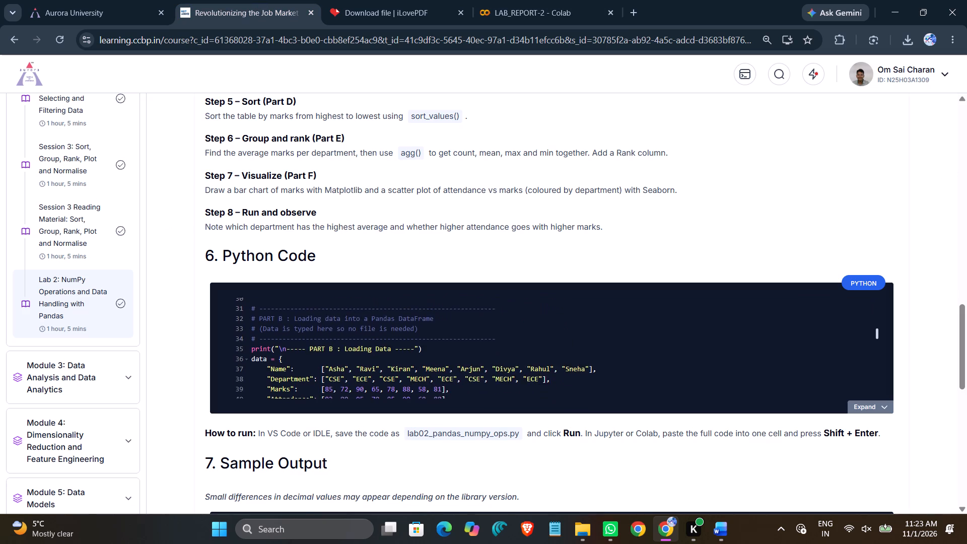
scroll(365, 345, "down", 2)
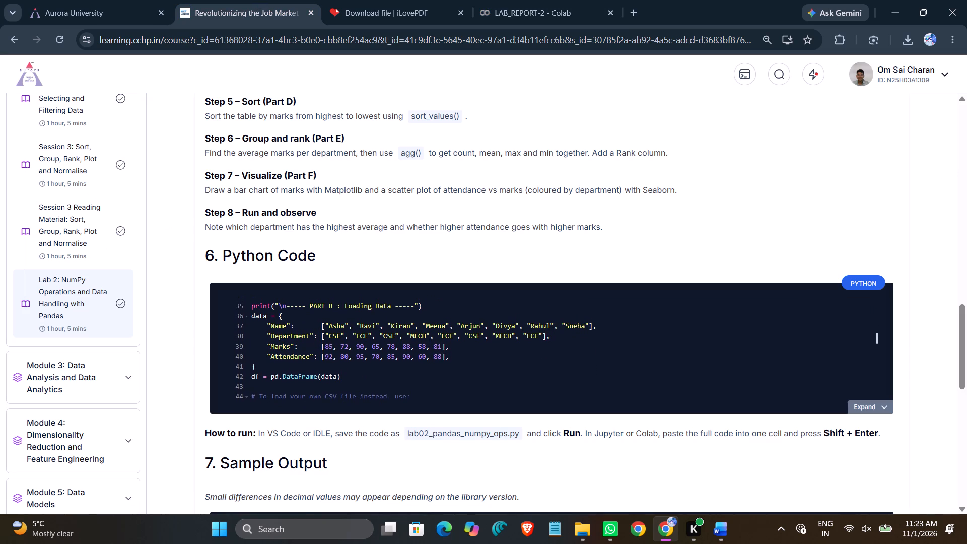
left_click(721, 527)
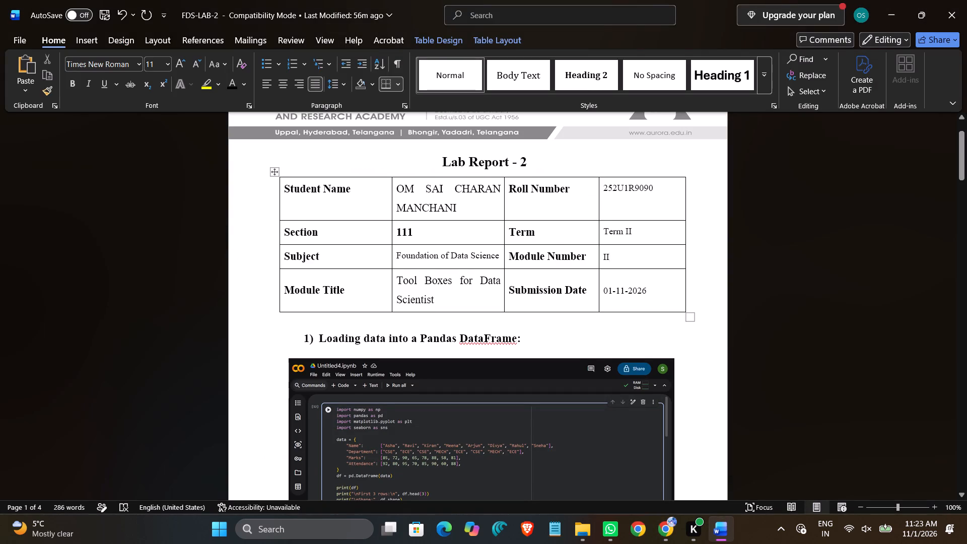
scroll(518, 442, "down", 1)
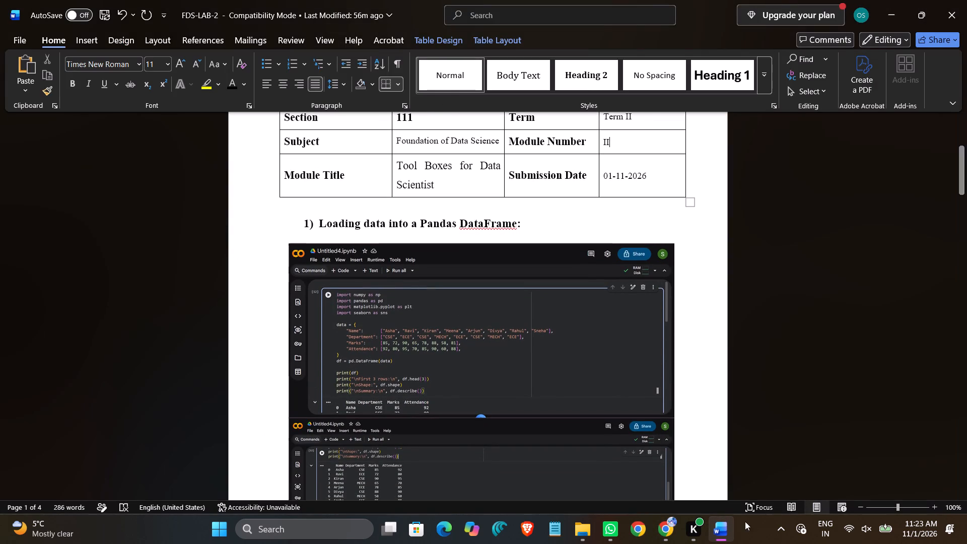
left_click(666, 536)
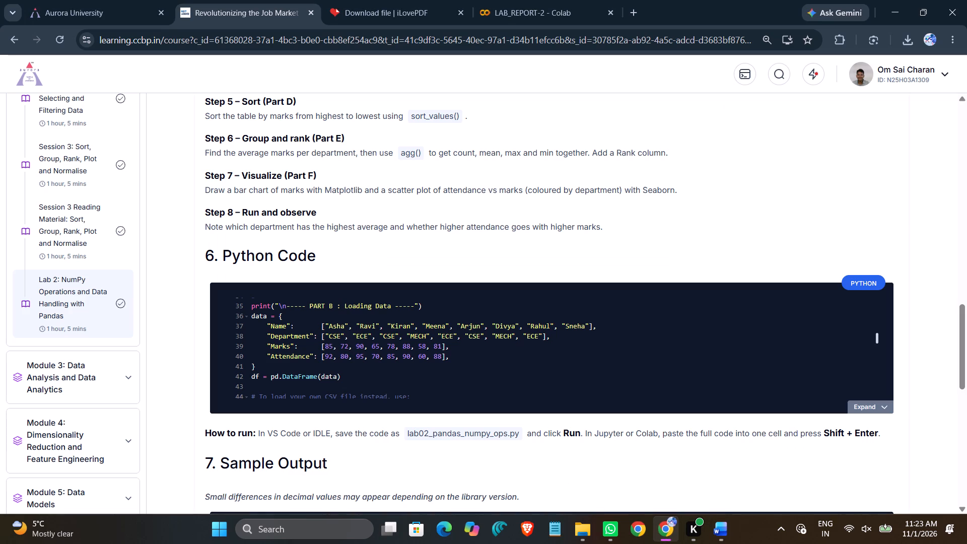
scroll(271, 331, "up", 1)
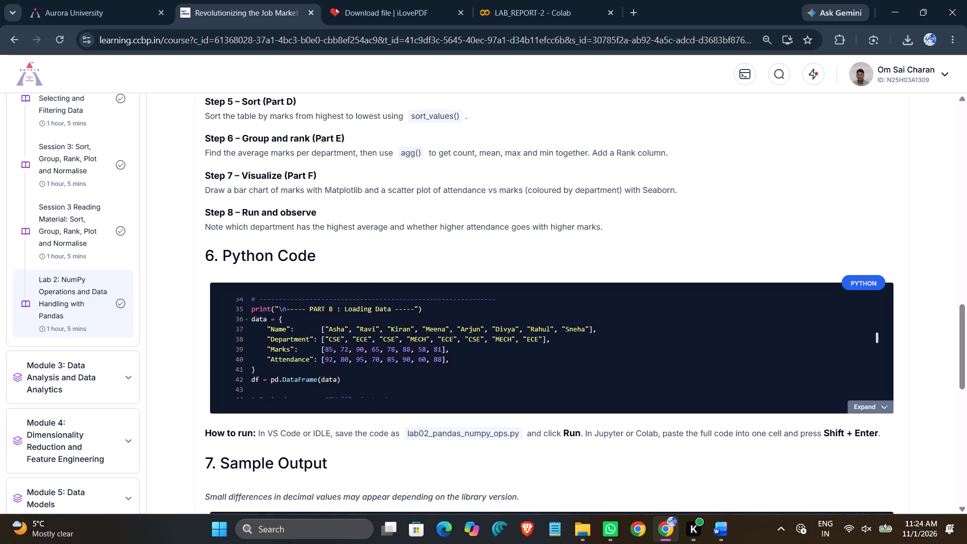
scroll(271, 331, "up", 1)
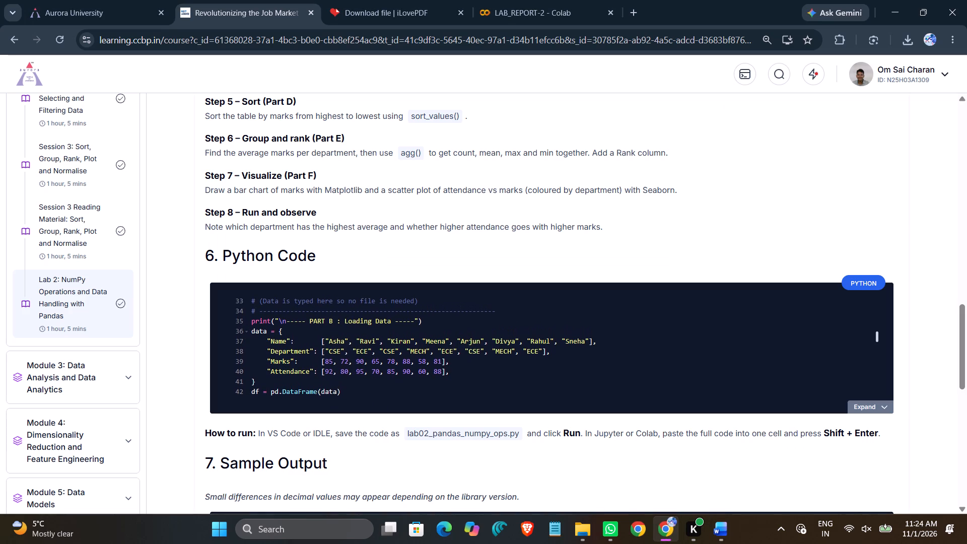
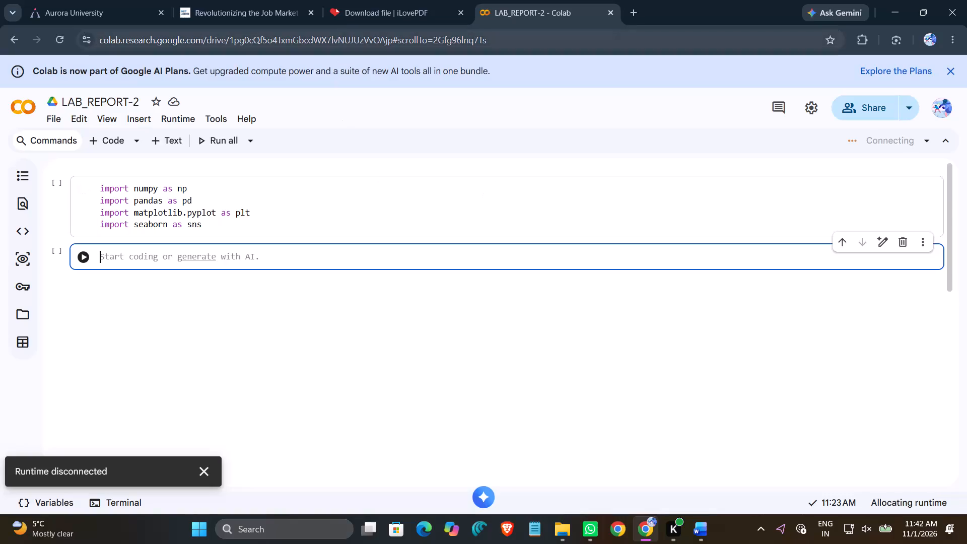
Copy the full Part B data-loading code, through the df.describe() line, from the Lab 2 course page into the notebook's empty cell.
left_click(283, 0)
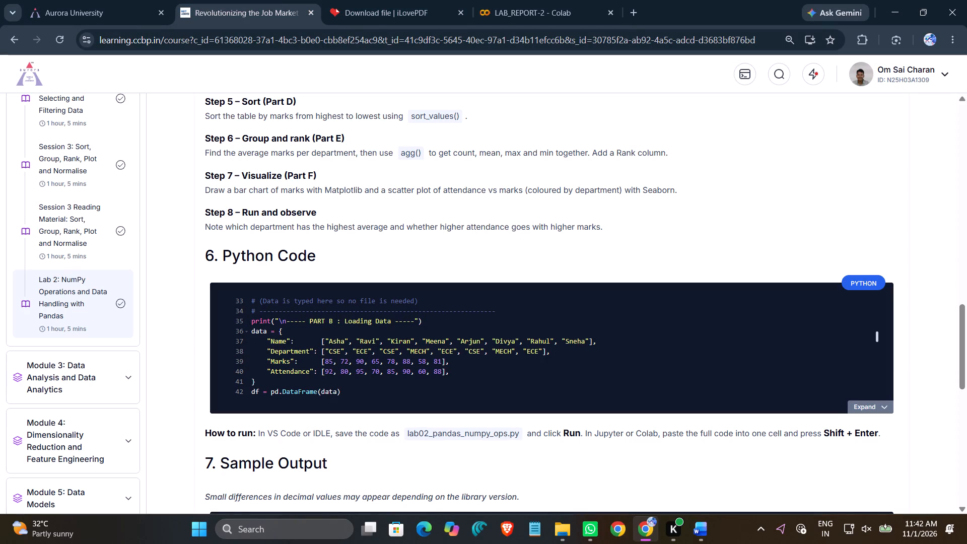
left_click_drag(251, 322, 340, 393)
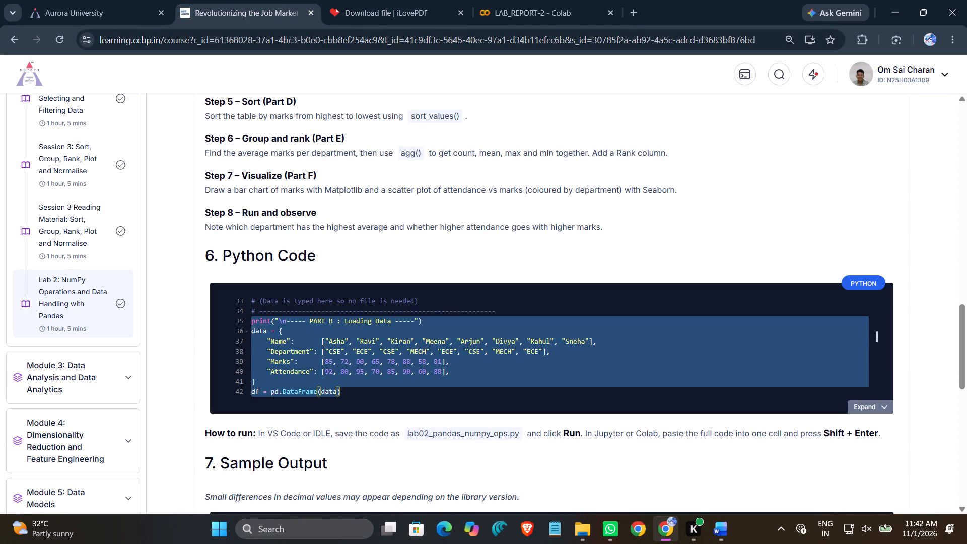
left_click_drag(340, 393, 341, 393)
left_click(878, 410)
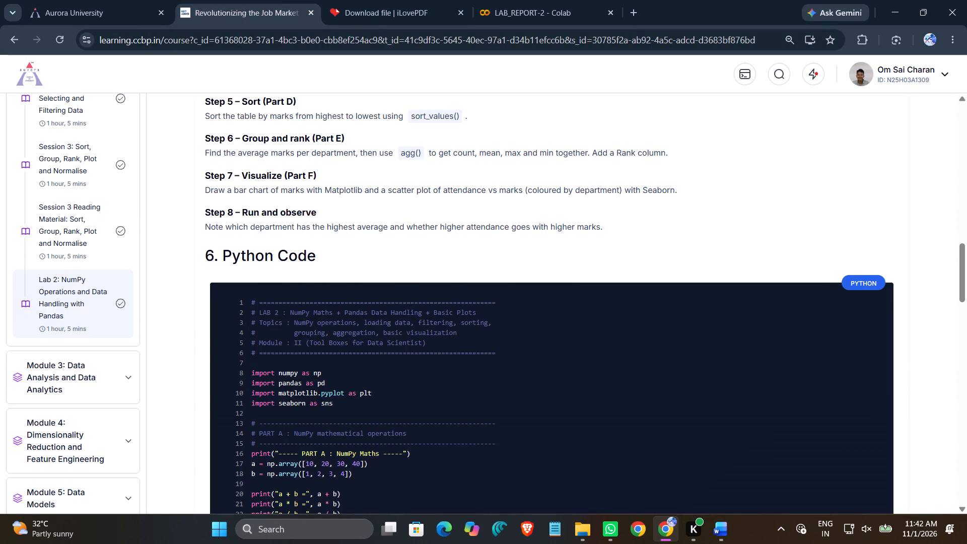
scroll(623, 388, "down", 5)
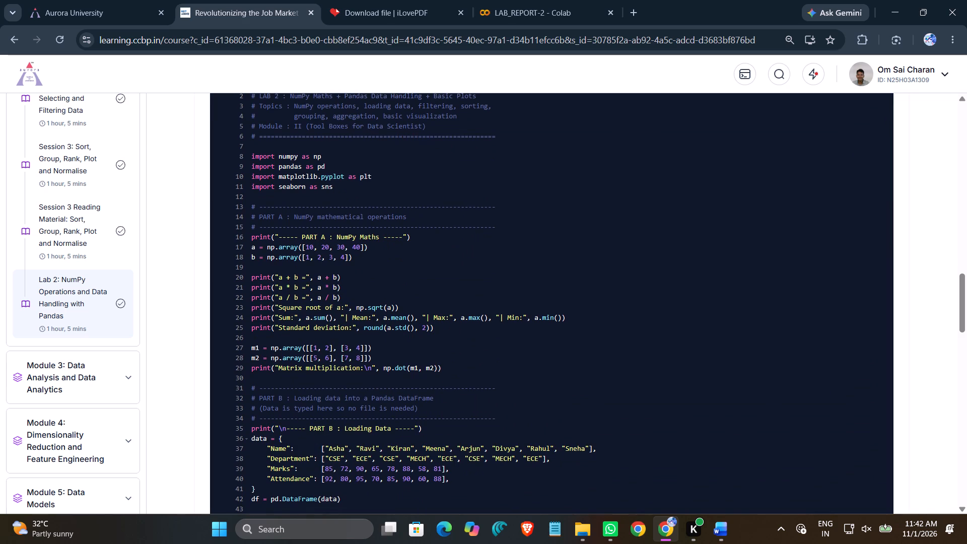
scroll(443, 361, "down", 4)
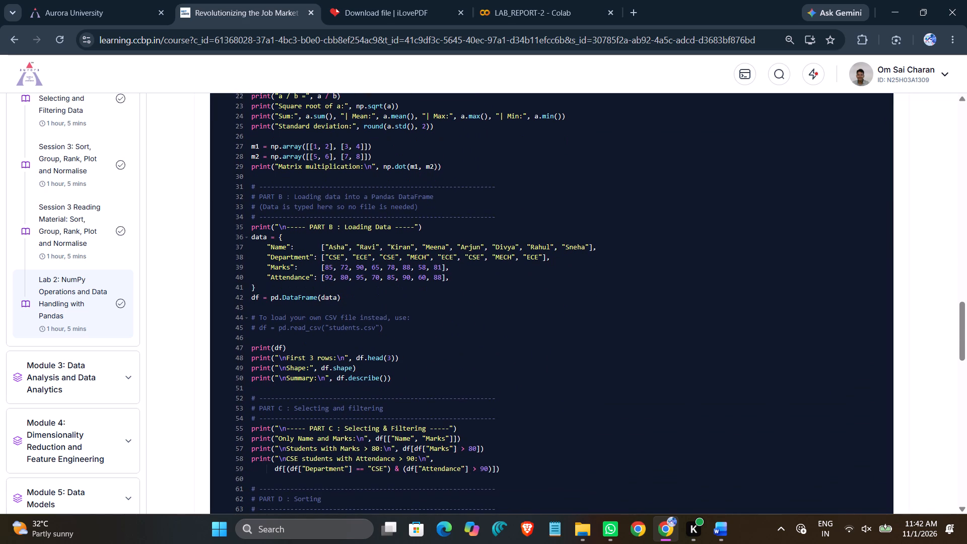
left_click_drag(392, 377, 250, 228)
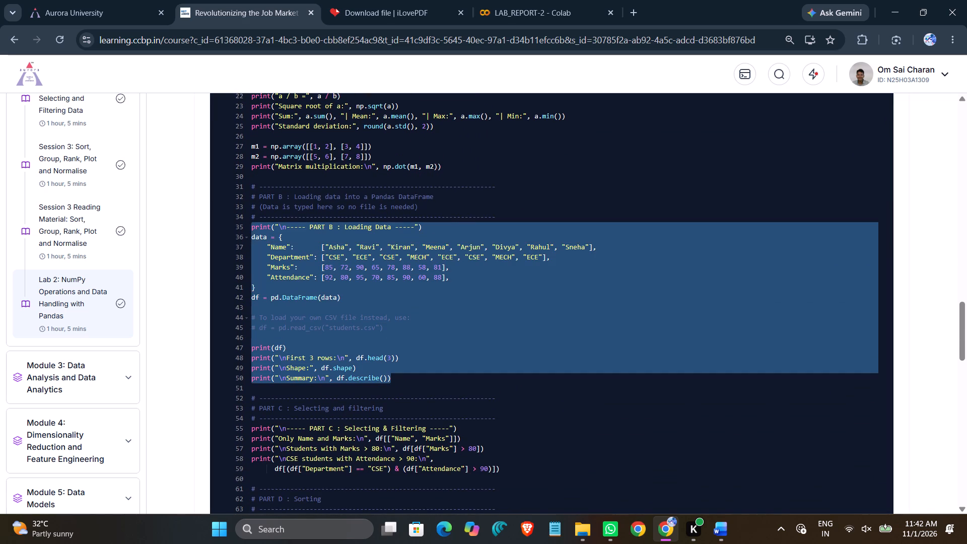
left_click_drag(250, 228, 248, 227)
key("ctrl+c")
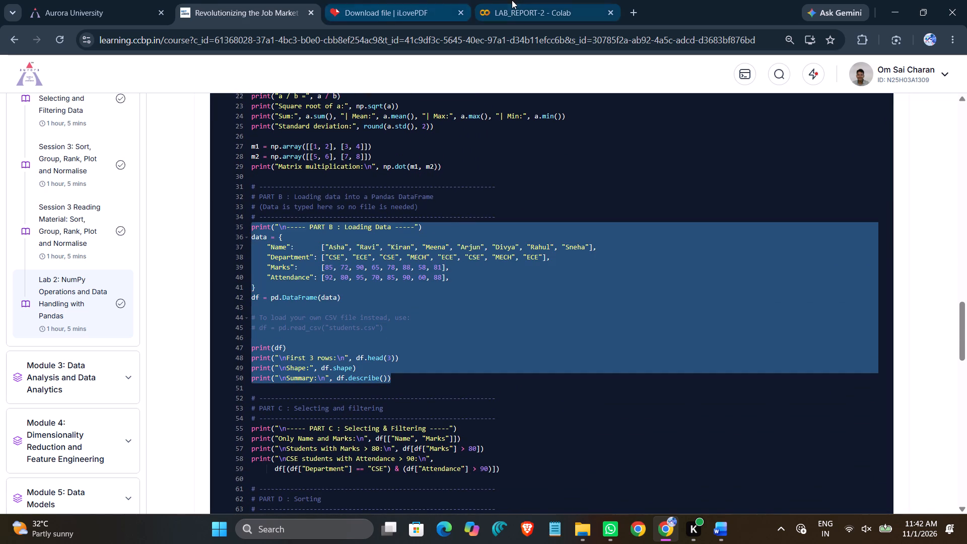
left_click(514, 0)
key("ctrl+v")
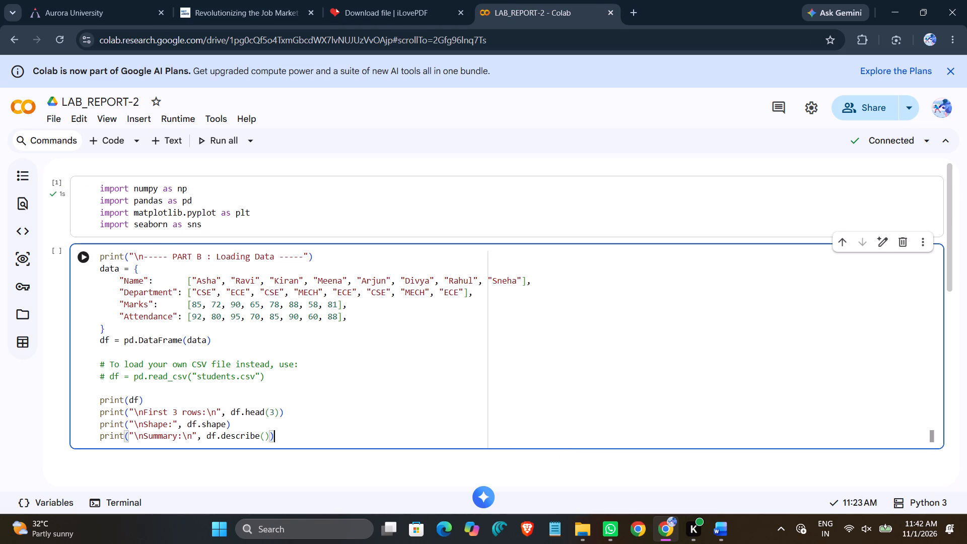
Change the printed title in the data-loading cell to PART A and run the cell.
left_click(201, 258)
key("BackSpace")
key("shift+a")
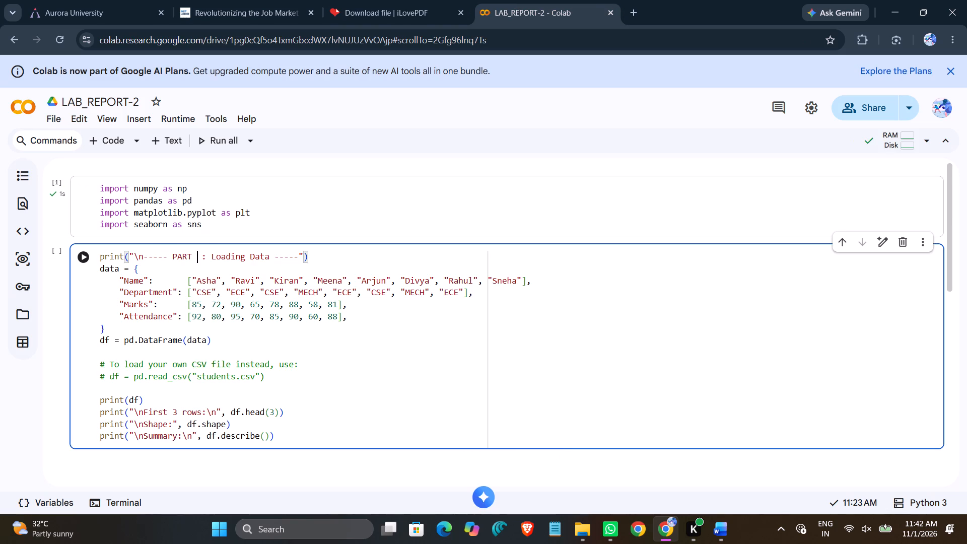
left_click(79, 260)
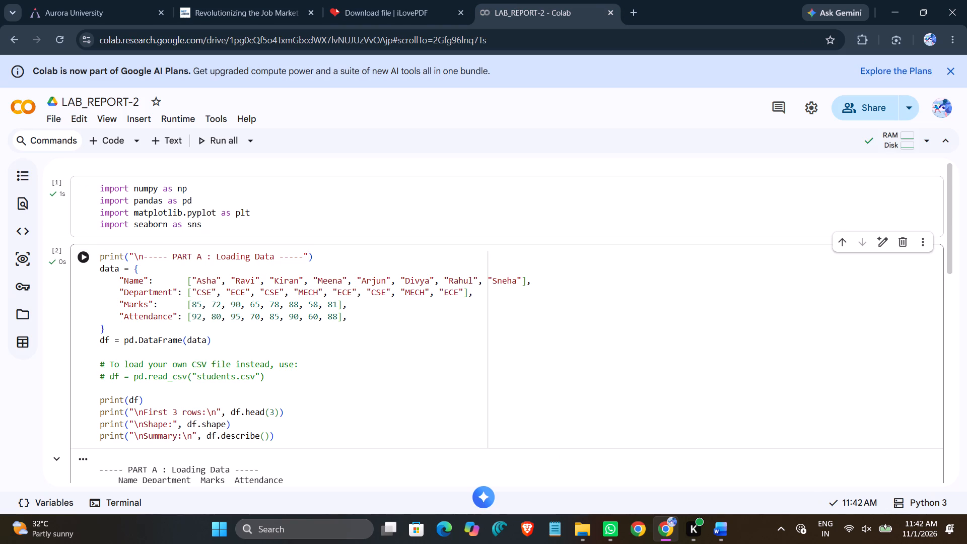
Review the data-loading cell's printed table, first three rows, shape and summary against its code.
scroll(304, 337, "down", 7)
scroll(304, 337, "up", 2)
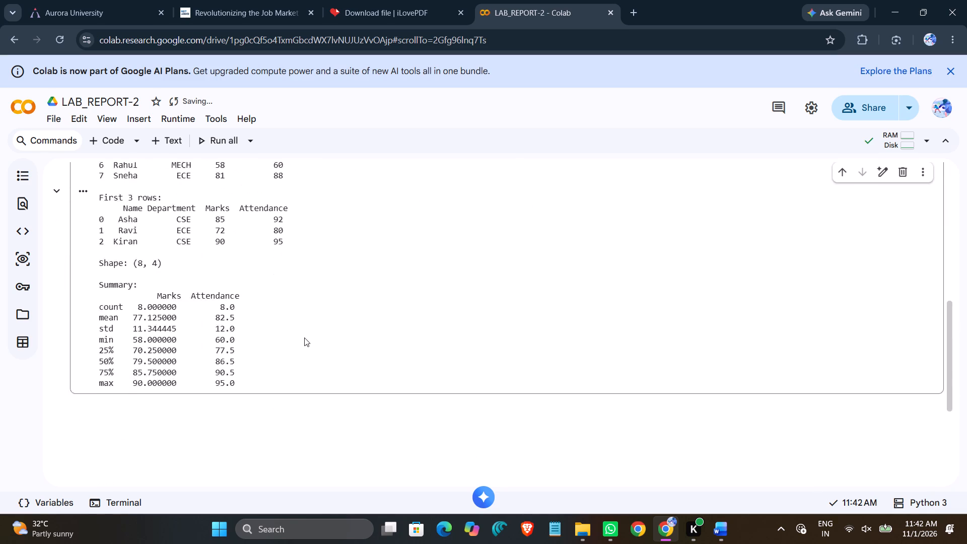
scroll(304, 337, "up", 5)
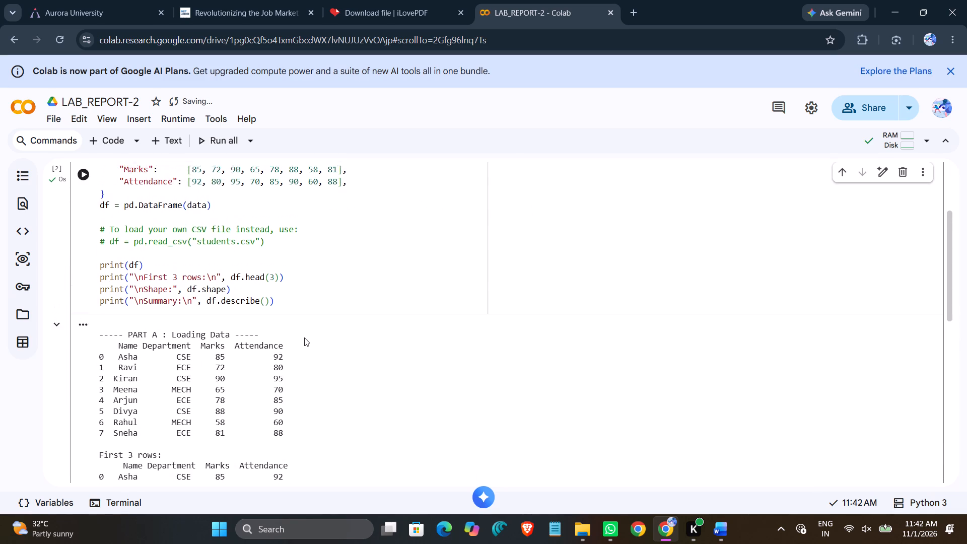
scroll(304, 337, "up", 1)
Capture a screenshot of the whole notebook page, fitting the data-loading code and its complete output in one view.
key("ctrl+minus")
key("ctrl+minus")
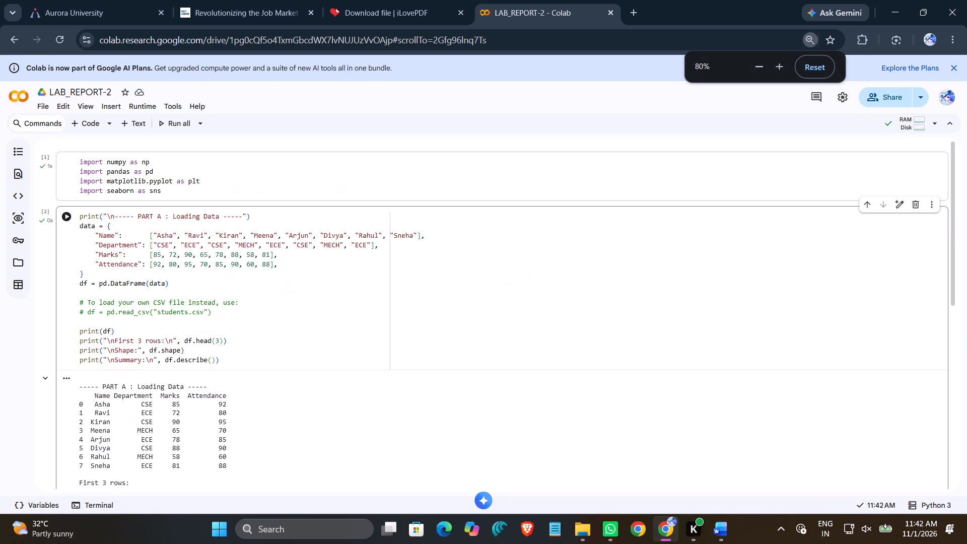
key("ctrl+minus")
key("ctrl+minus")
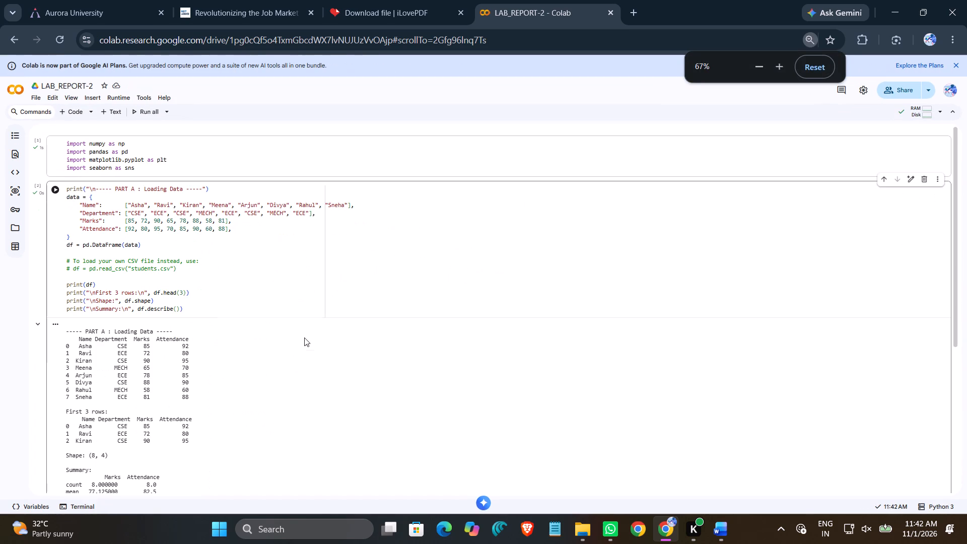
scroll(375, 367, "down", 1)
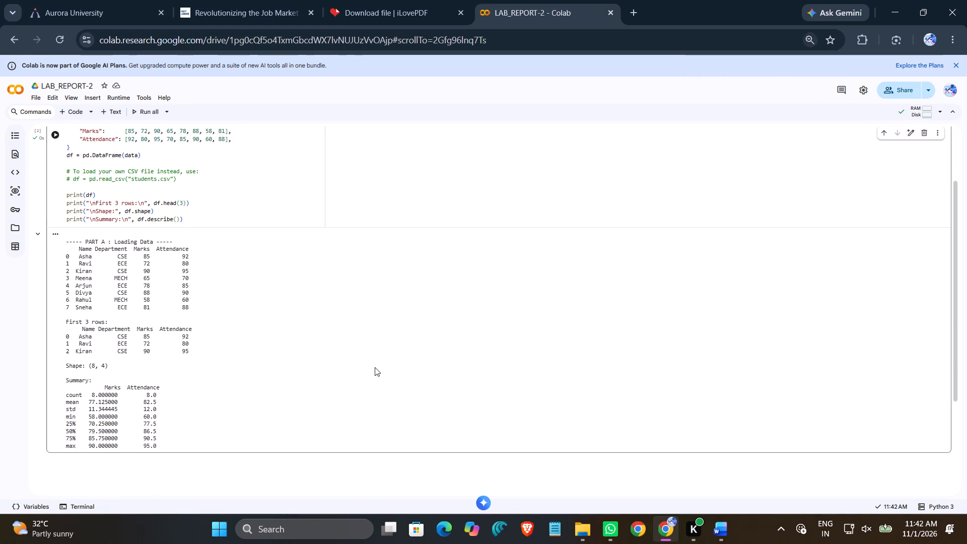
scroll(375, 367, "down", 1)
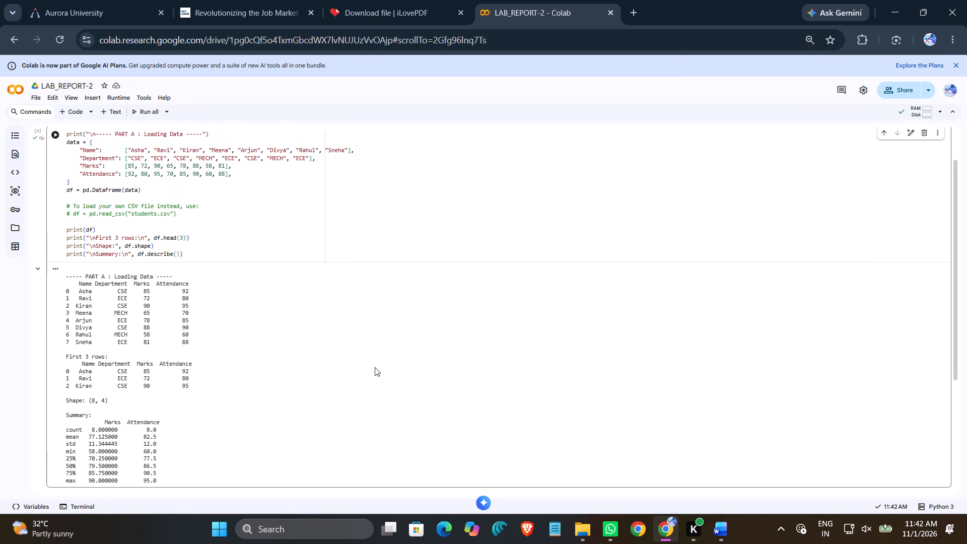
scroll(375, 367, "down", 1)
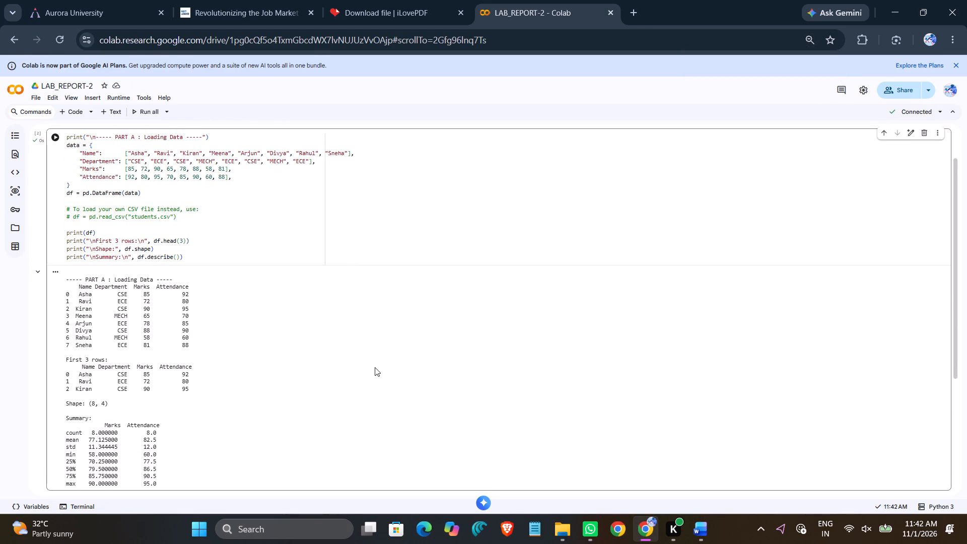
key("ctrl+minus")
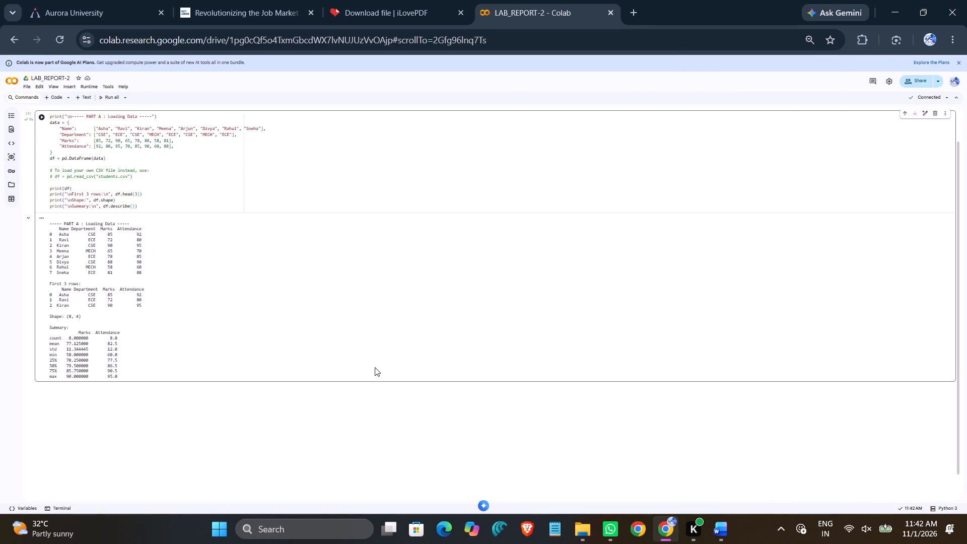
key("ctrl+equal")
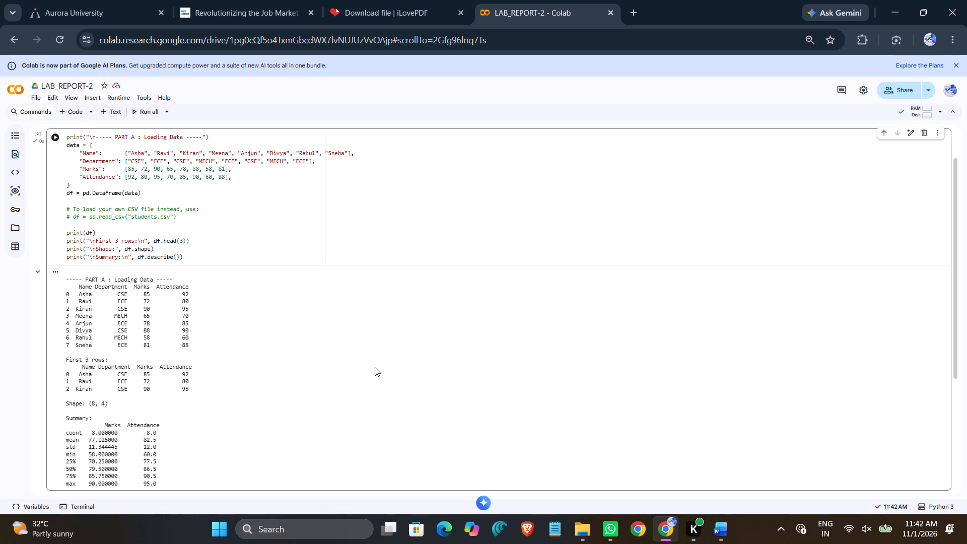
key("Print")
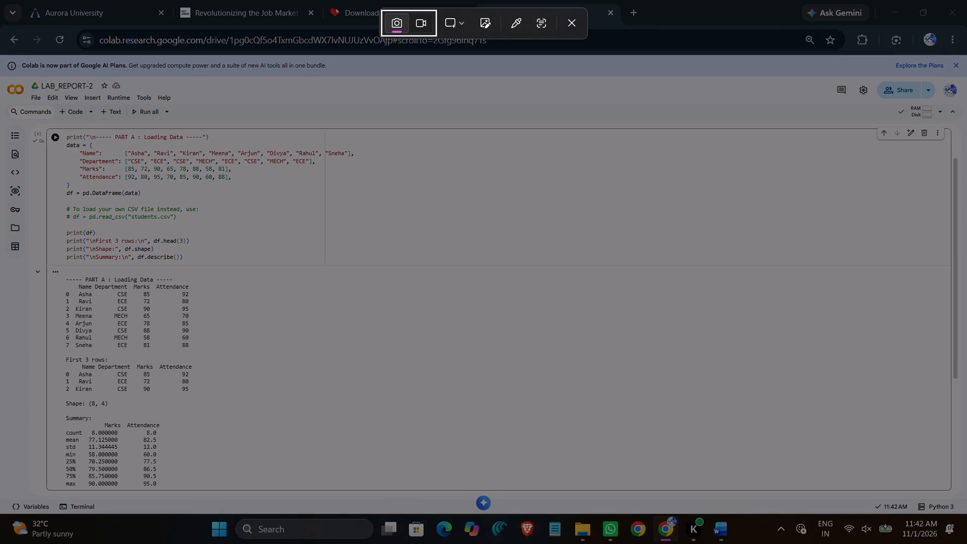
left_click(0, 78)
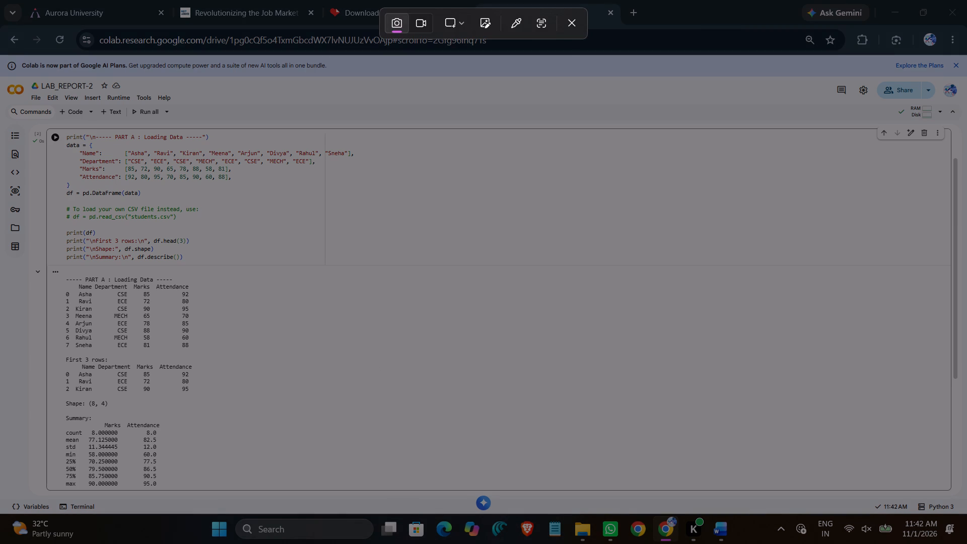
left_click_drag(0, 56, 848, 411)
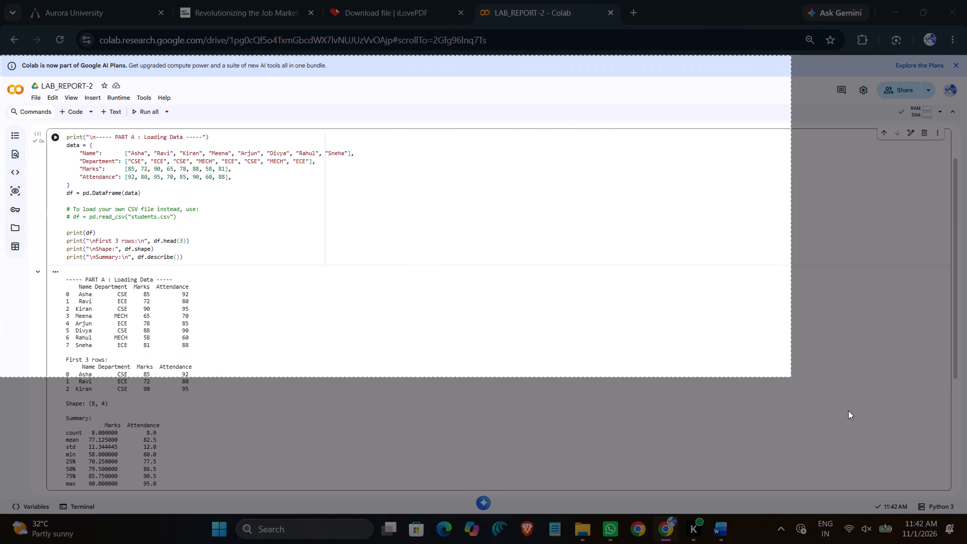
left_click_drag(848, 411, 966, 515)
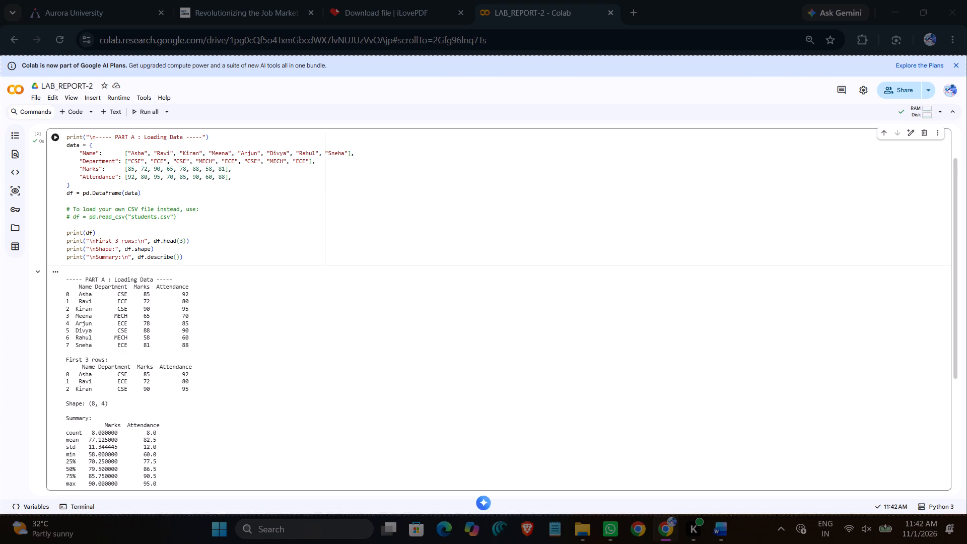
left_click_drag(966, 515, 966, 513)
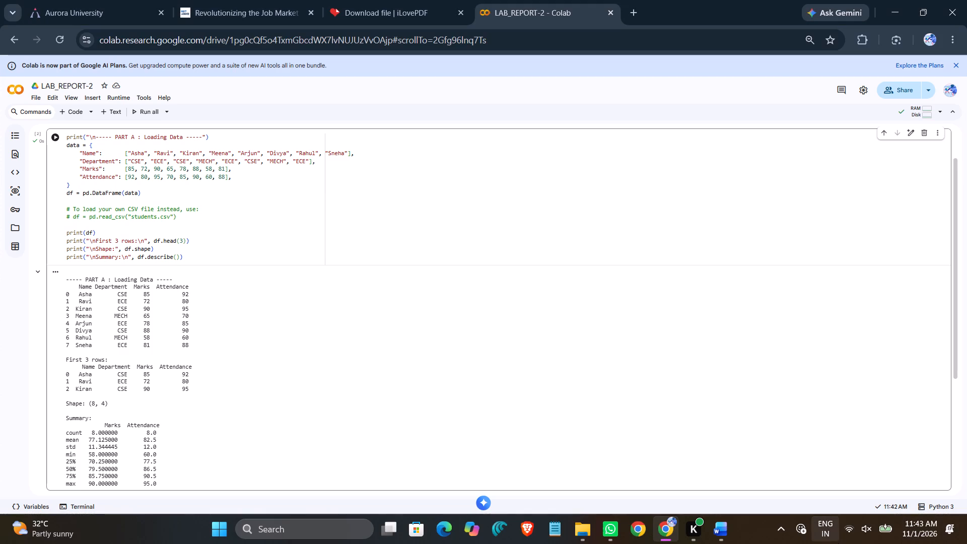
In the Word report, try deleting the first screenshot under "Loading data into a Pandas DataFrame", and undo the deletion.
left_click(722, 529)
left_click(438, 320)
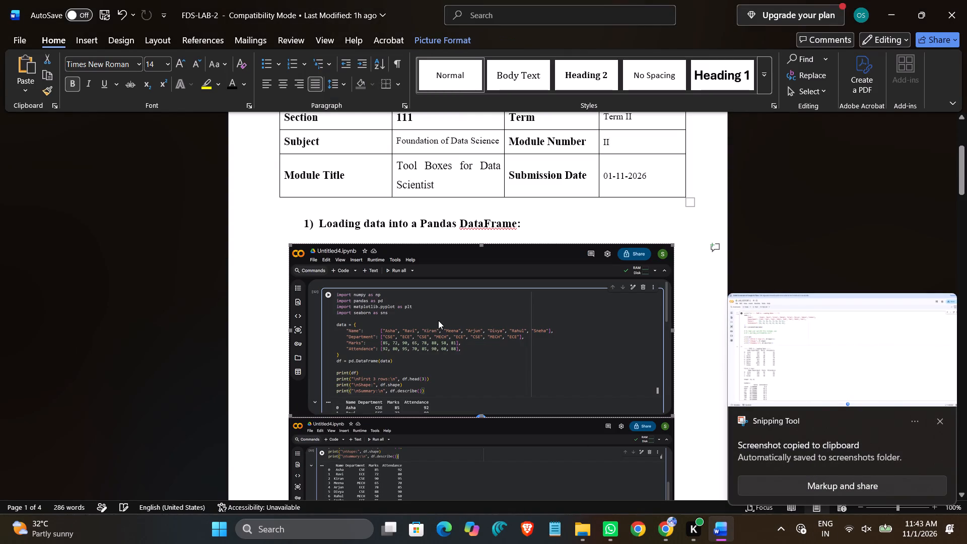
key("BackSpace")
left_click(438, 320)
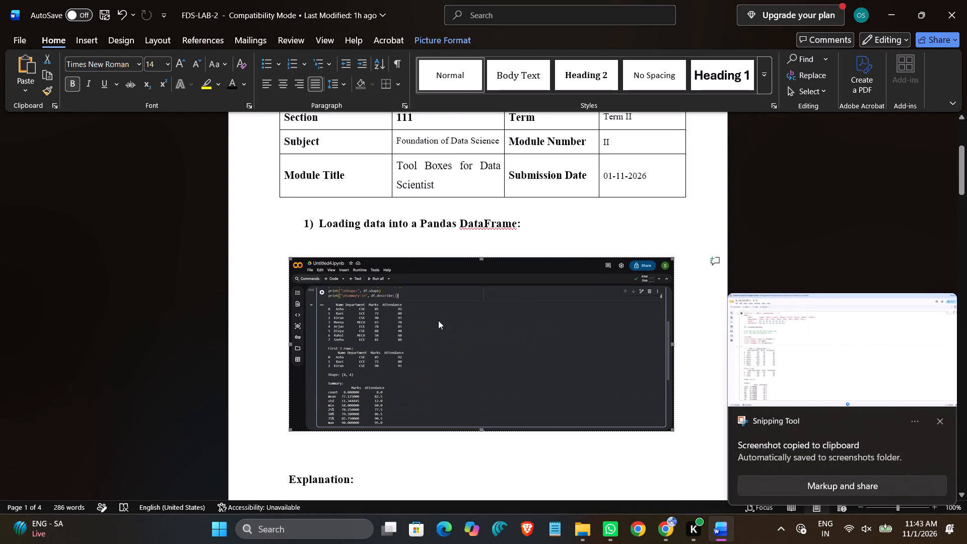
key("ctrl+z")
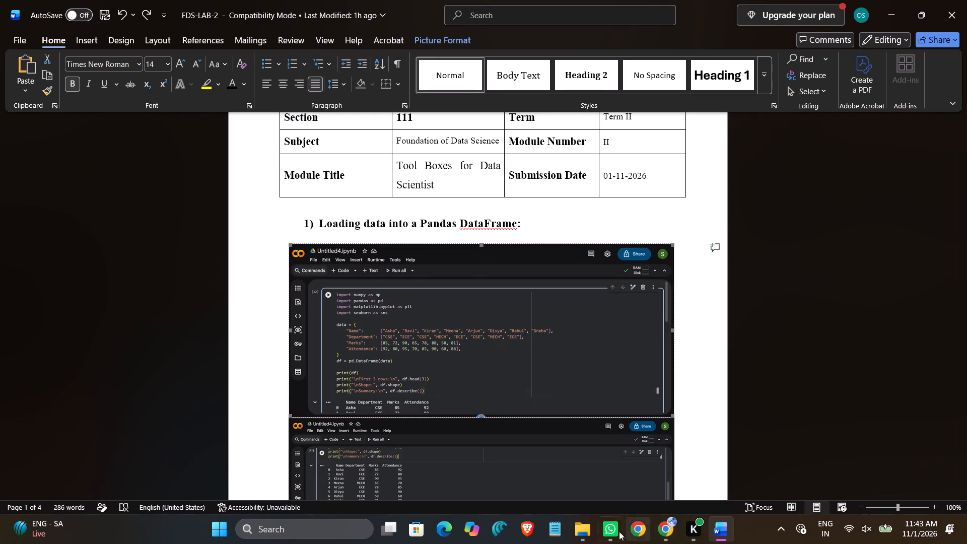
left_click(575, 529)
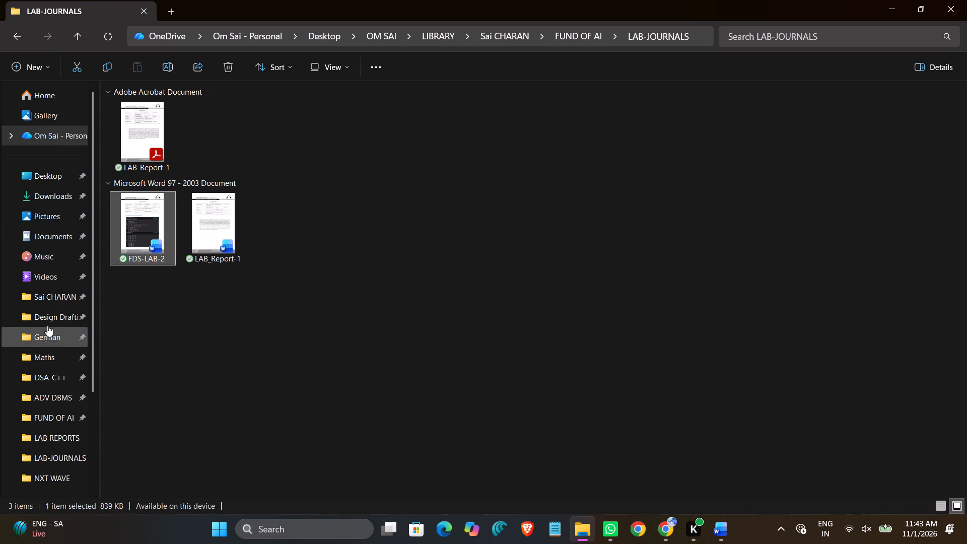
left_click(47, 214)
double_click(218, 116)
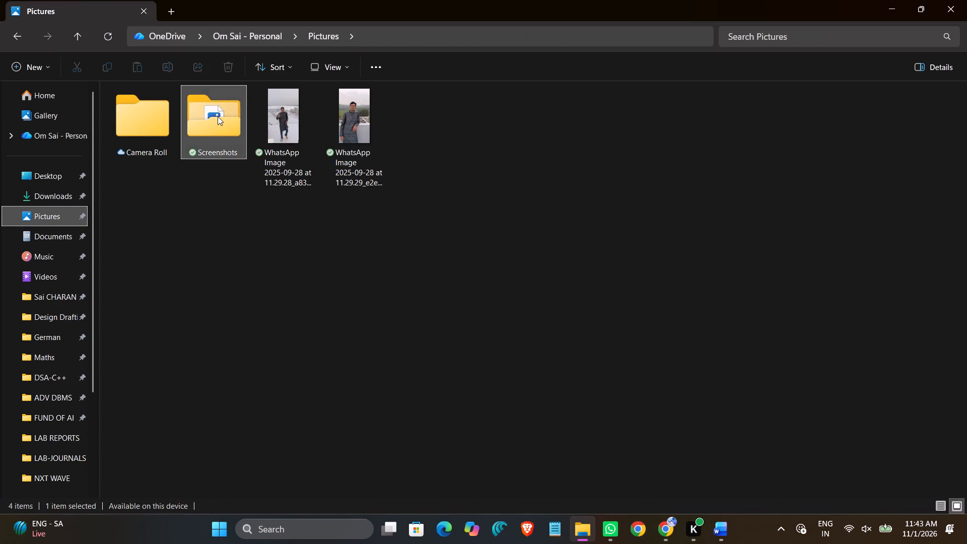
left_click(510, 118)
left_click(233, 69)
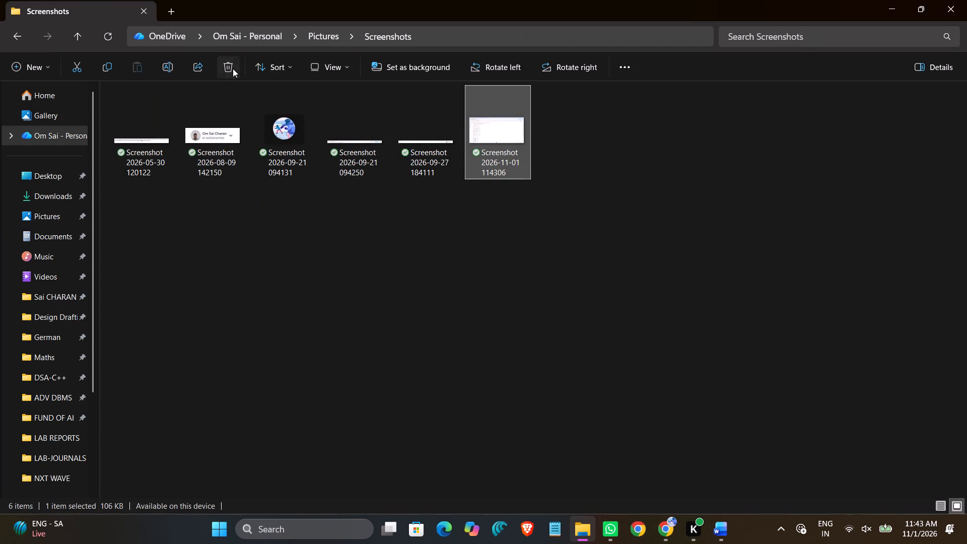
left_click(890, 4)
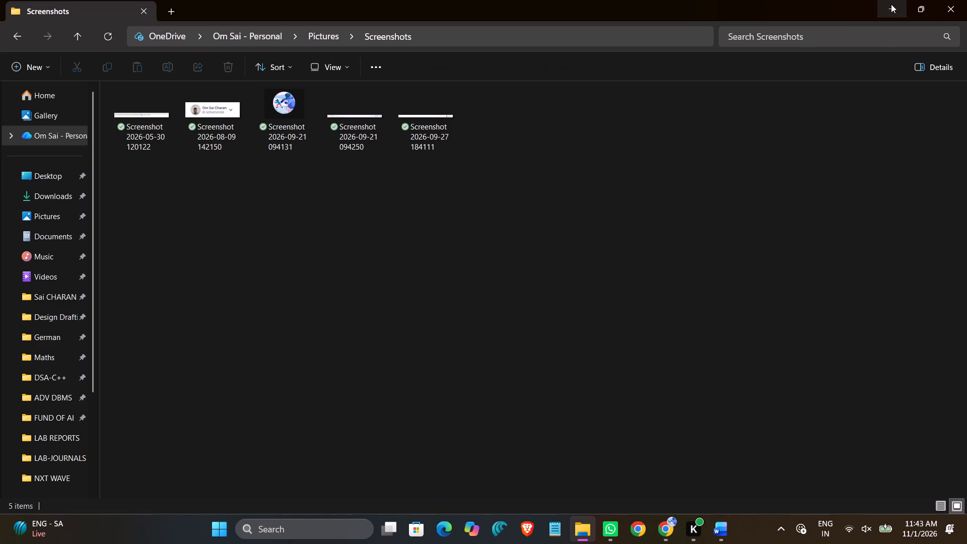
In the Colab notebook, capture the page area at 80% zoom, from the import cell through the data-loading code and its first output rows.
left_click(666, 543)
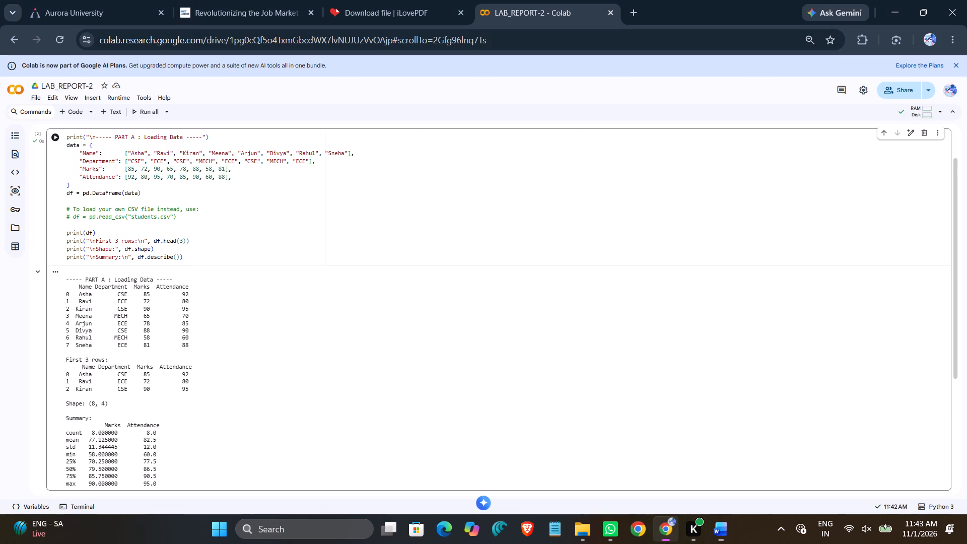
key("ctrl+equal")
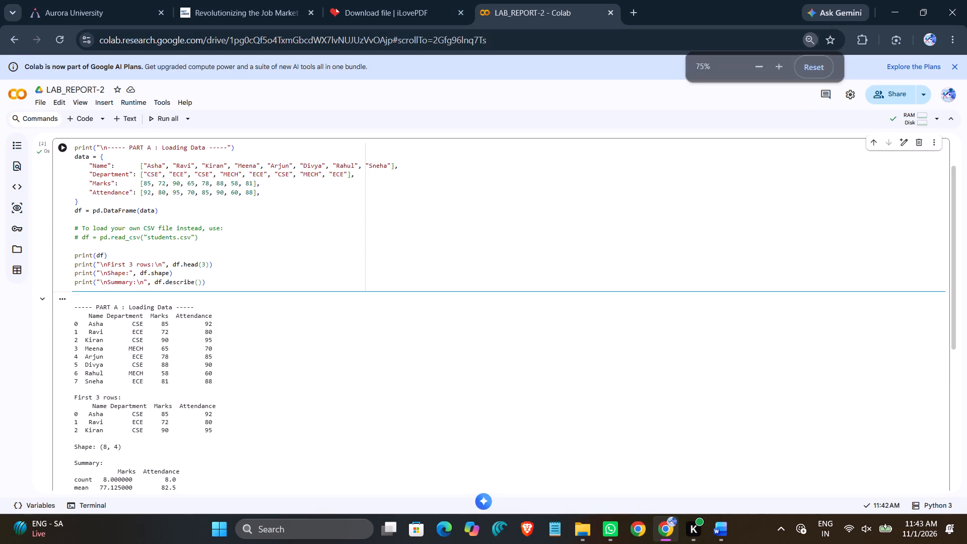
key("ctrl+equal")
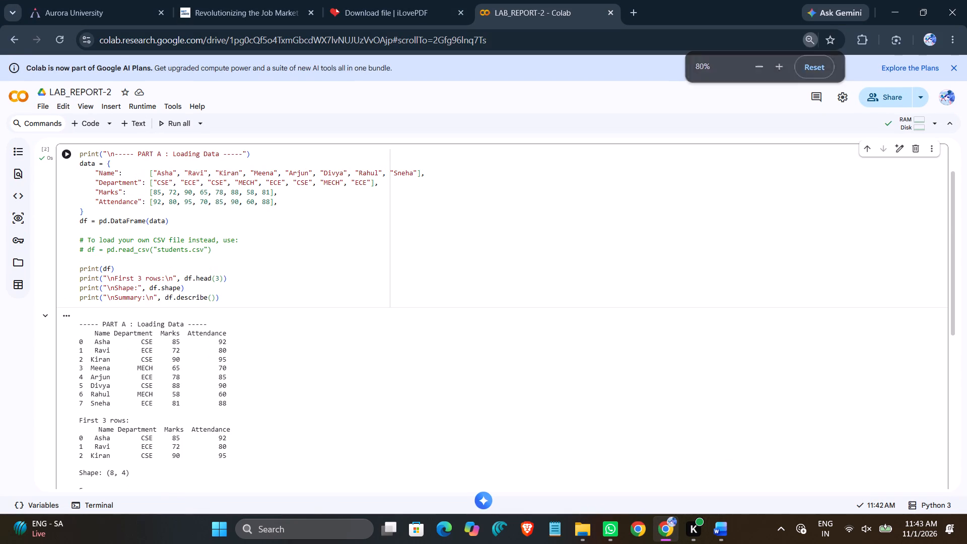
scroll(193, 238, "down", 3)
scroll(193, 238, "up", 5)
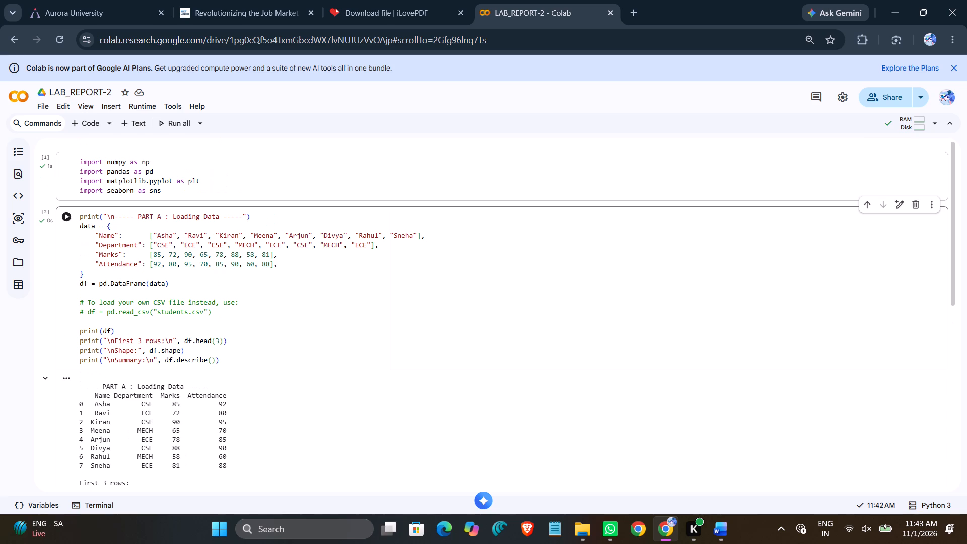
key("Print")
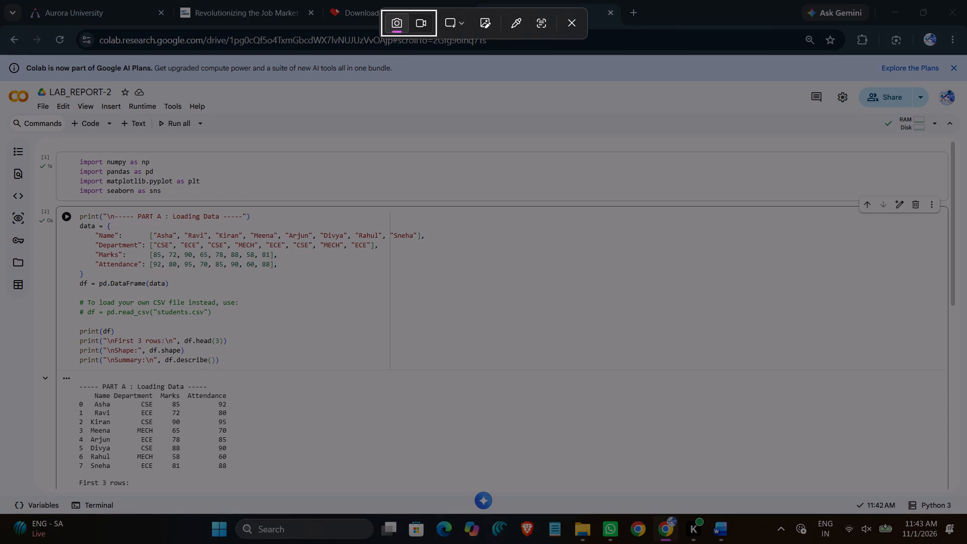
left_click_drag(0, 55, 966, 543)
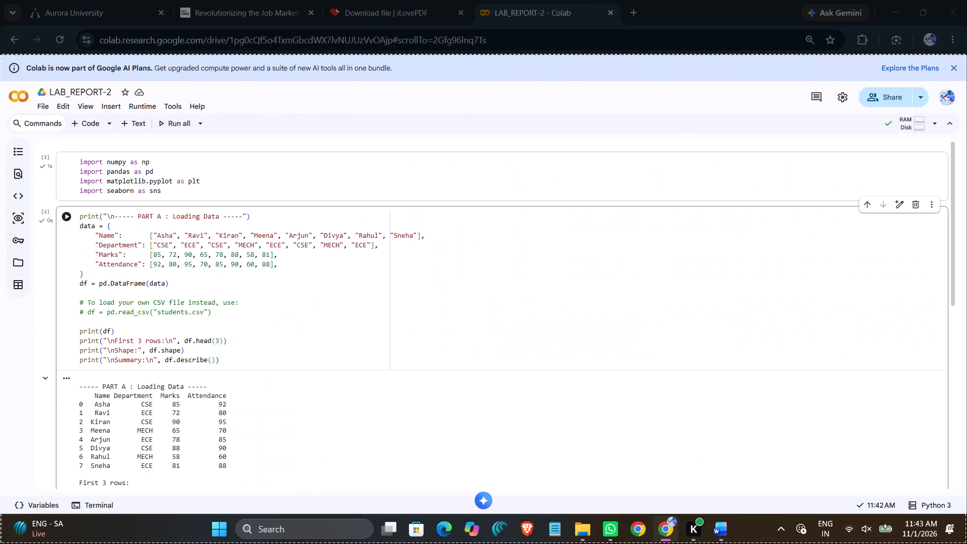
left_click_drag(966, 543, 966, 509)
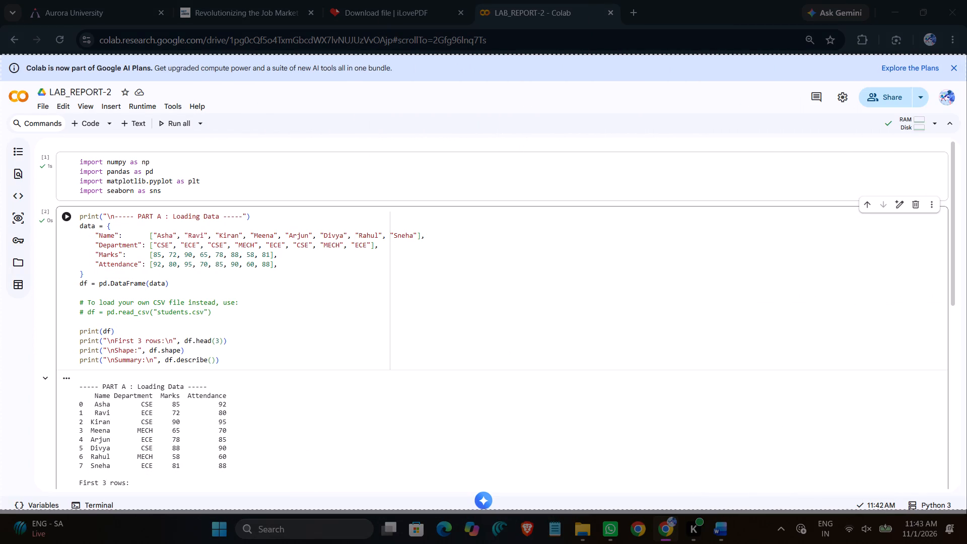
left_click_drag(966, 509, 966, 511)
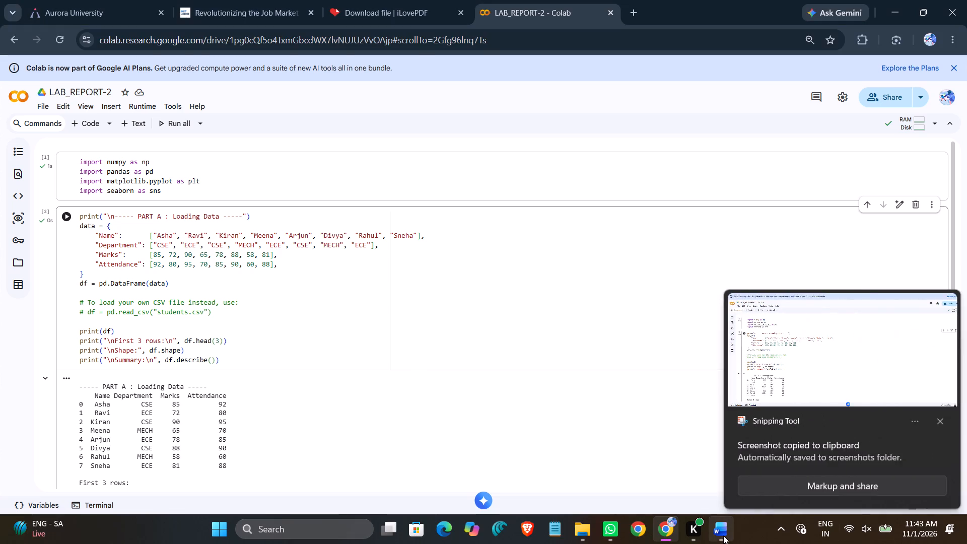
In the Word report, replace the first screenshot under "Loading data into a Pandas DataFrame" with the new capture.
left_click(723, 535)
left_click(408, 371)
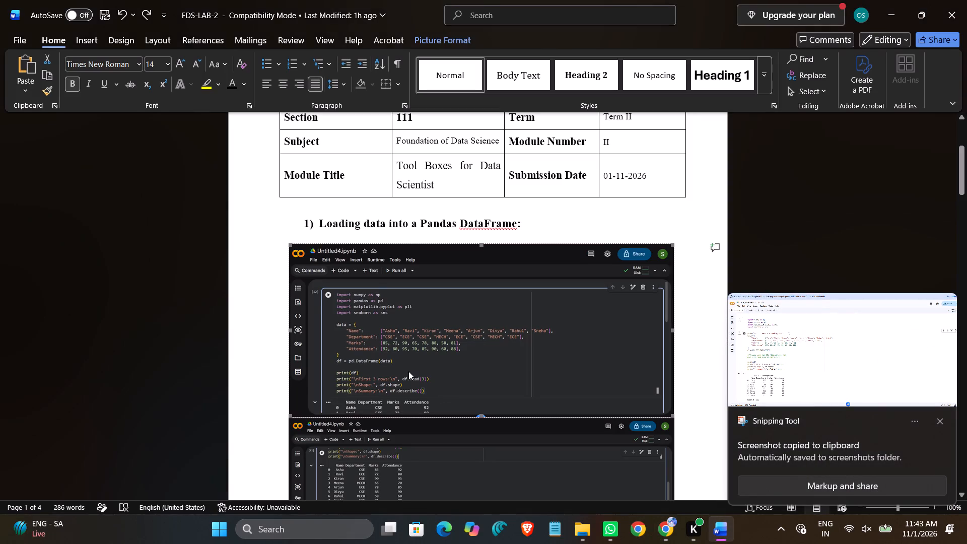
key("BackSpace")
key("ctrl+v")
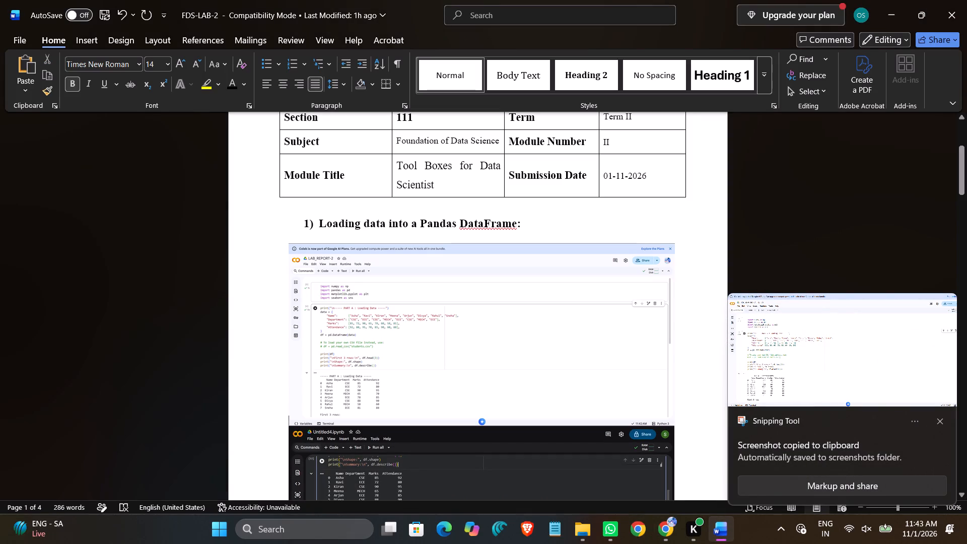
Back in Colab, capture the page area showing the data-loading cell's complete output, from the PART A table to the end of the summary.
left_click(665, 526)
scroll(360, 349, "down", 4)
scroll(360, 349, "up", 1)
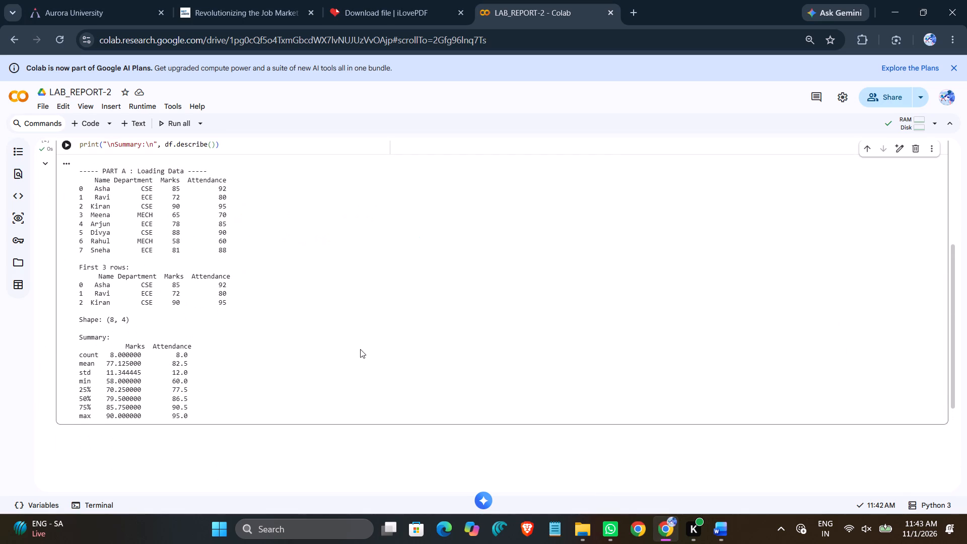
scroll(360, 349, "down", 1)
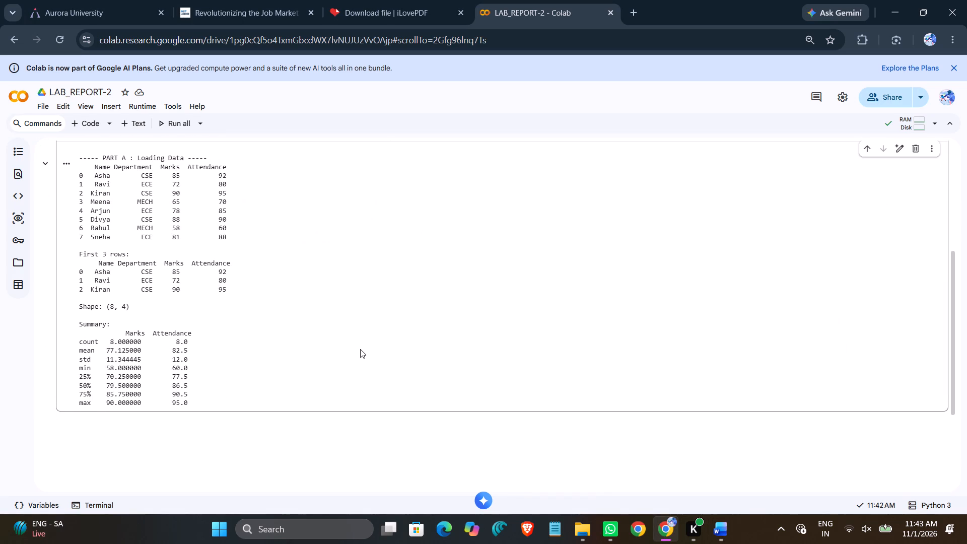
key("Print")
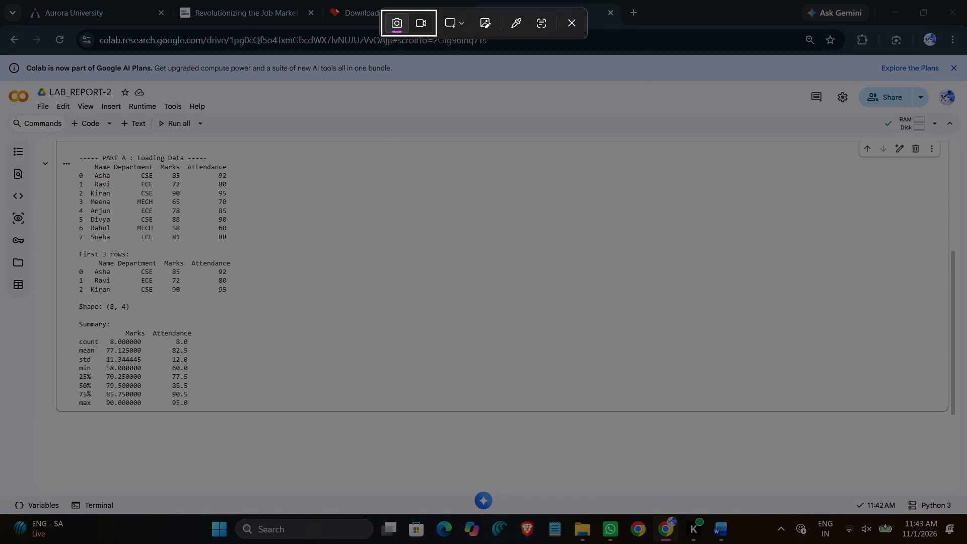
left_click_drag(0, 56, 966, 523)
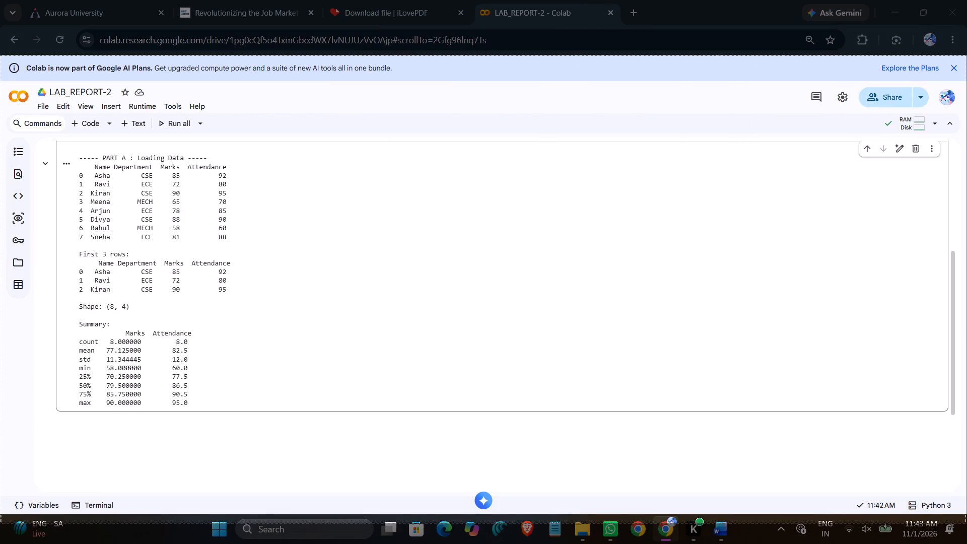
left_click_drag(966, 523, 966, 512)
In the Word report, replace the second, dark-themed screenshot of the data-loading section with the new output capture.
left_click(719, 526)
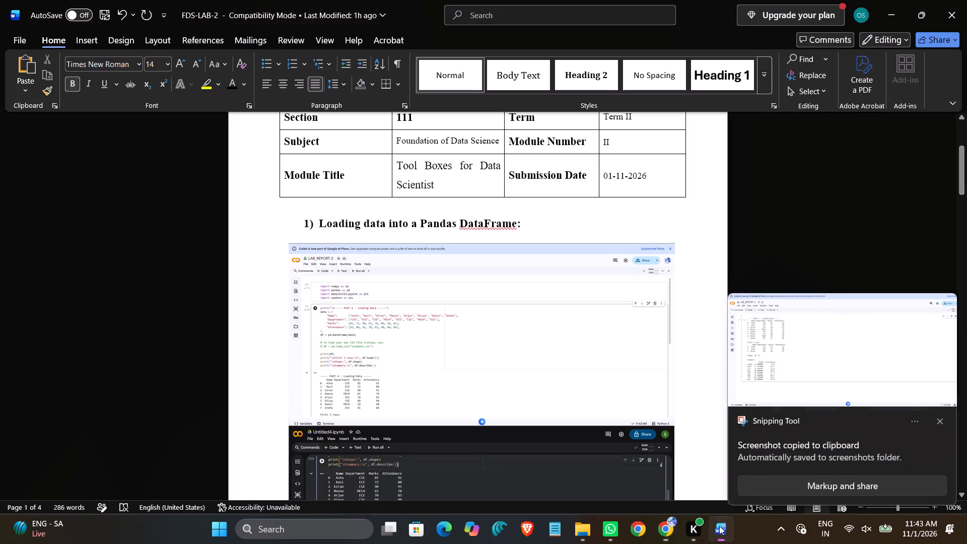
scroll(436, 419, "down", 3)
scroll(452, 218, "up", 1)
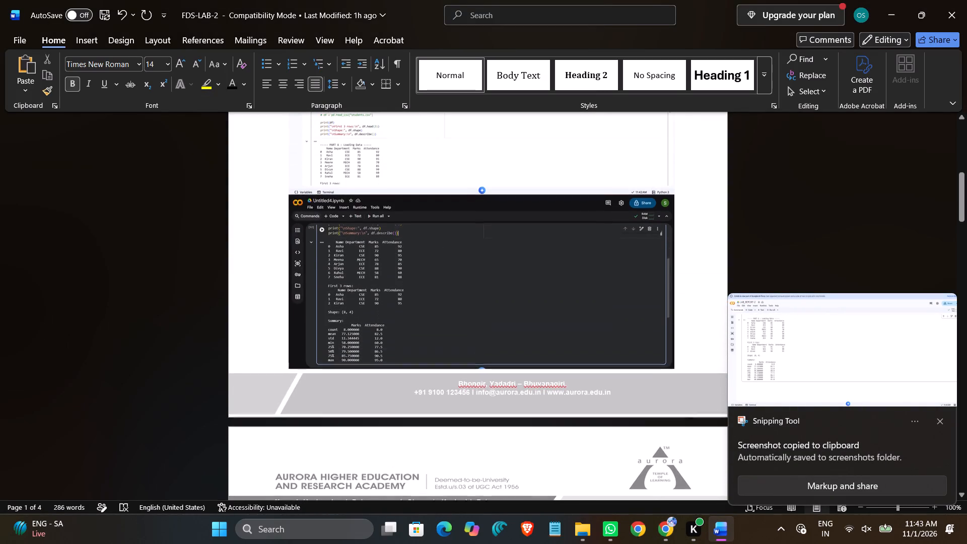
left_click(455, 281)
key("BackSpace")
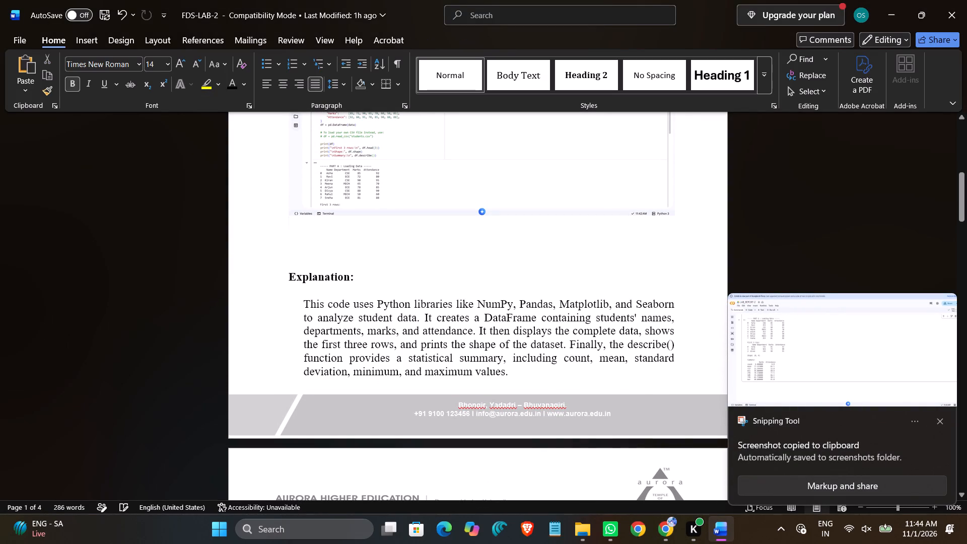
key("ctrl+v")
Remove the empty lines below the first new screenshot on page 1, up to the line directly beneath the picture.
scroll(455, 281, "up", 3)
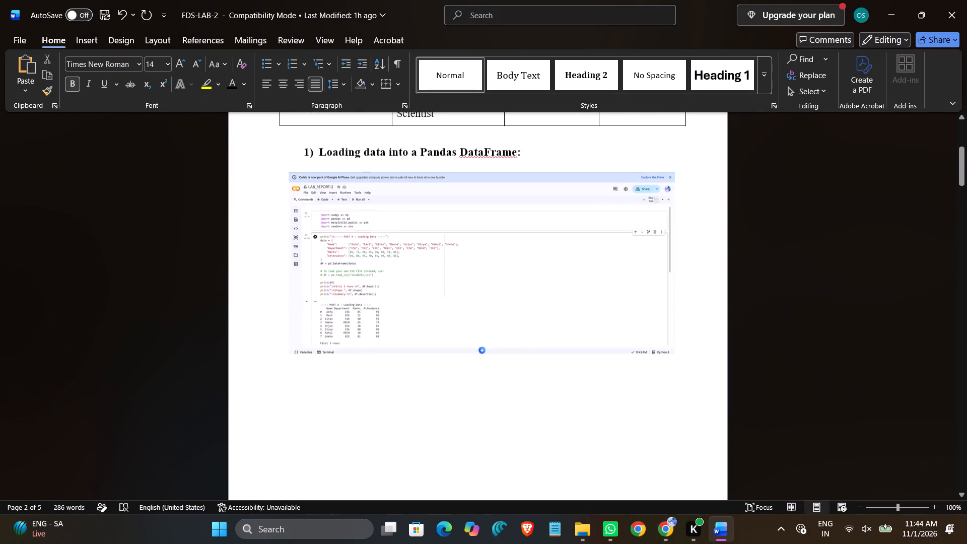
scroll(455, 281, "up", 1)
scroll(455, 281, "down", 3)
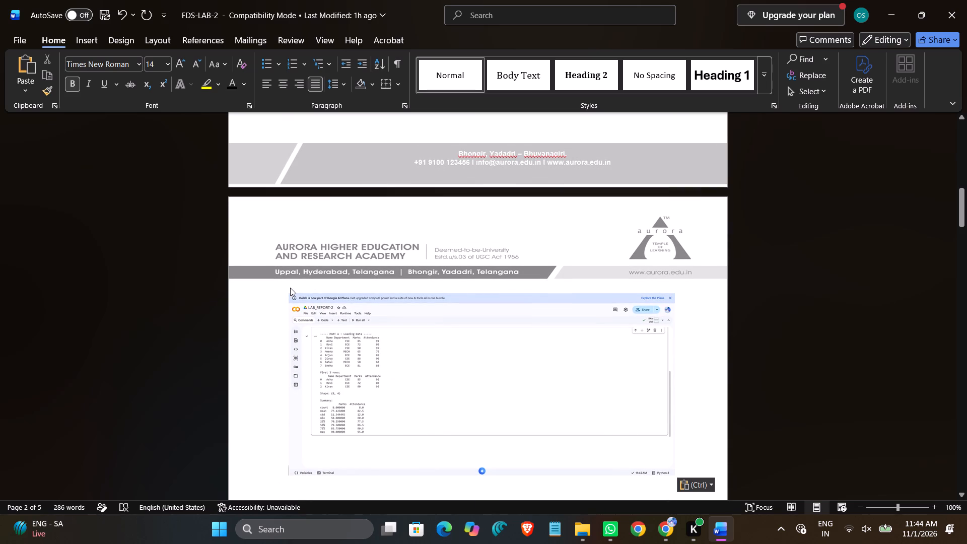
left_click(285, 295)
left_click(285, 295)
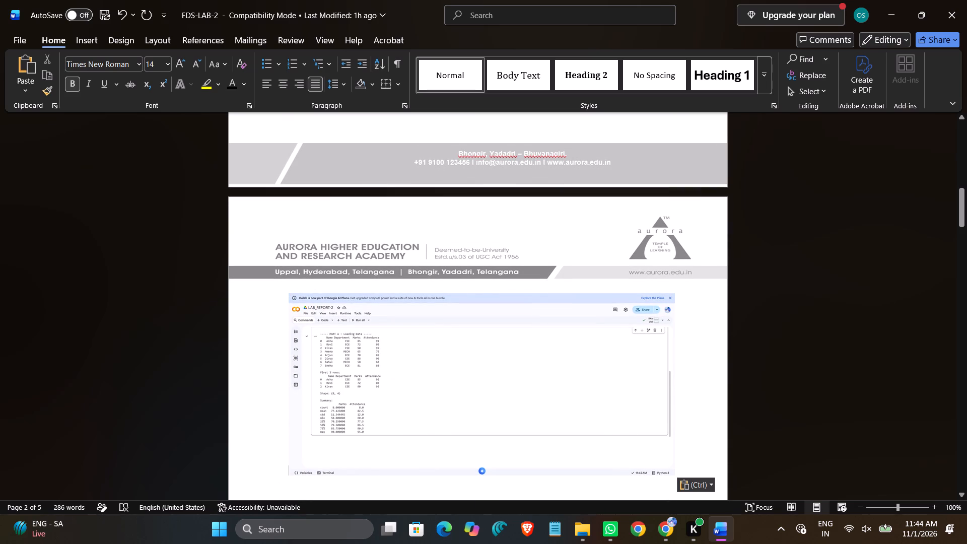
double_click(285, 295)
left_click(285, 295)
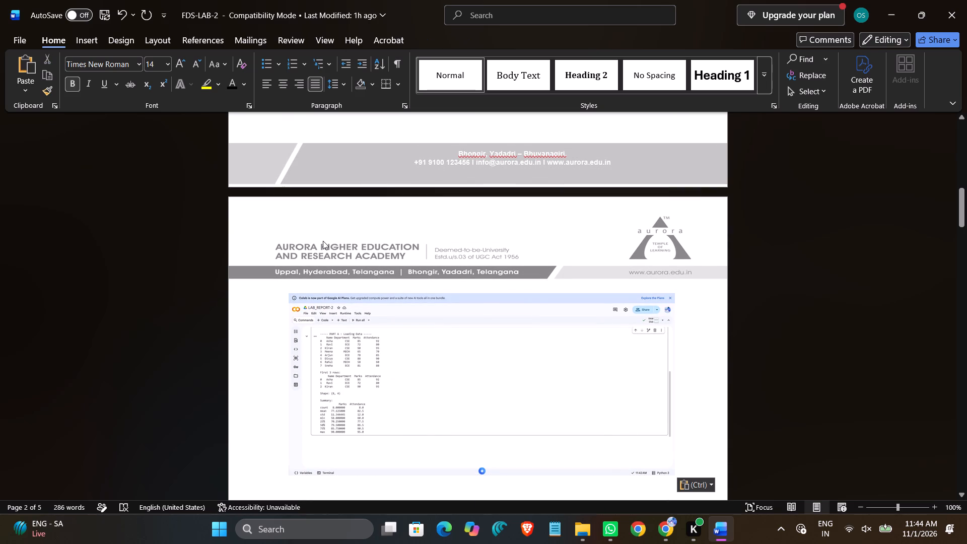
scroll(323, 241, "up", 1)
left_click(318, 234)
double_click(315, 246)
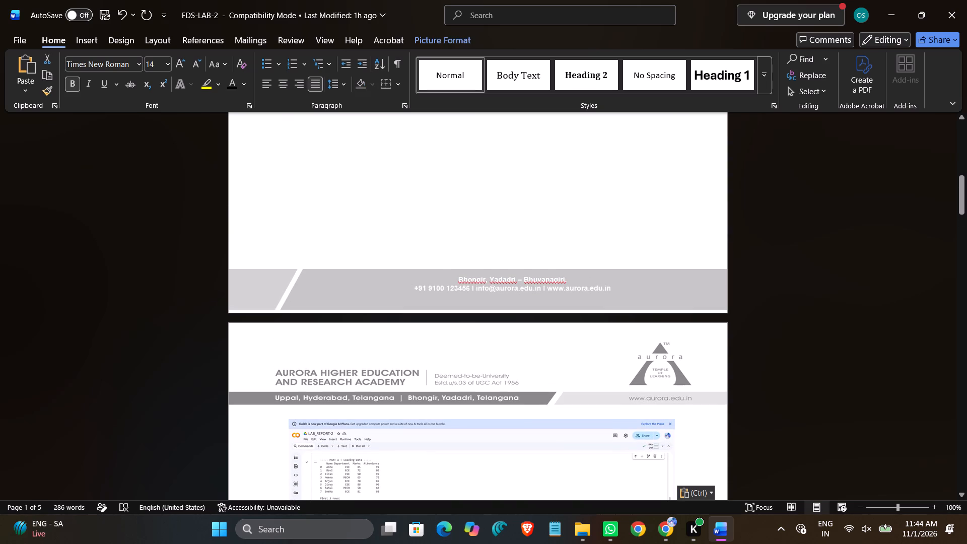
key("BackSpace")
key("BackSpace")
key("BackSpace")
key("BackSpace")
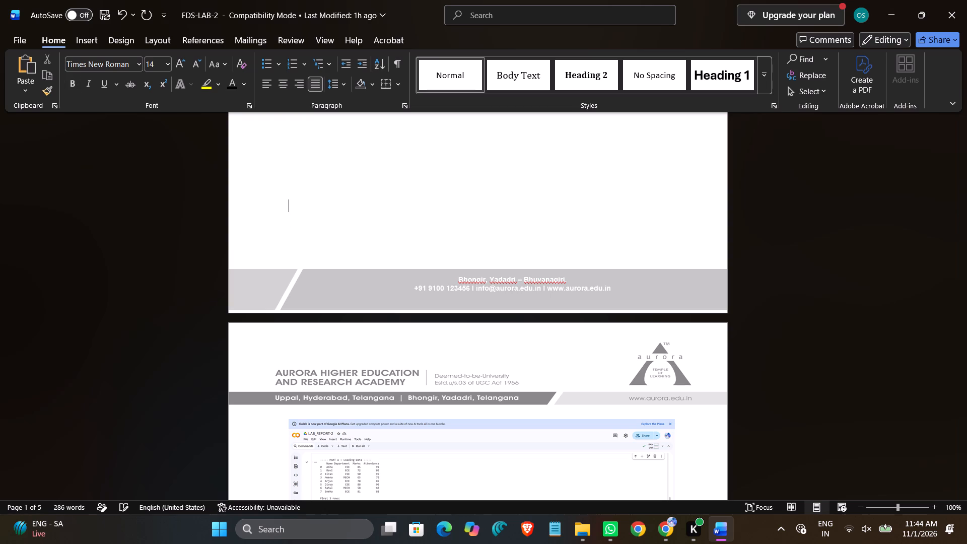
key("BackSpace")
scroll(317, 291, "up", 2)
key("BackSpace")
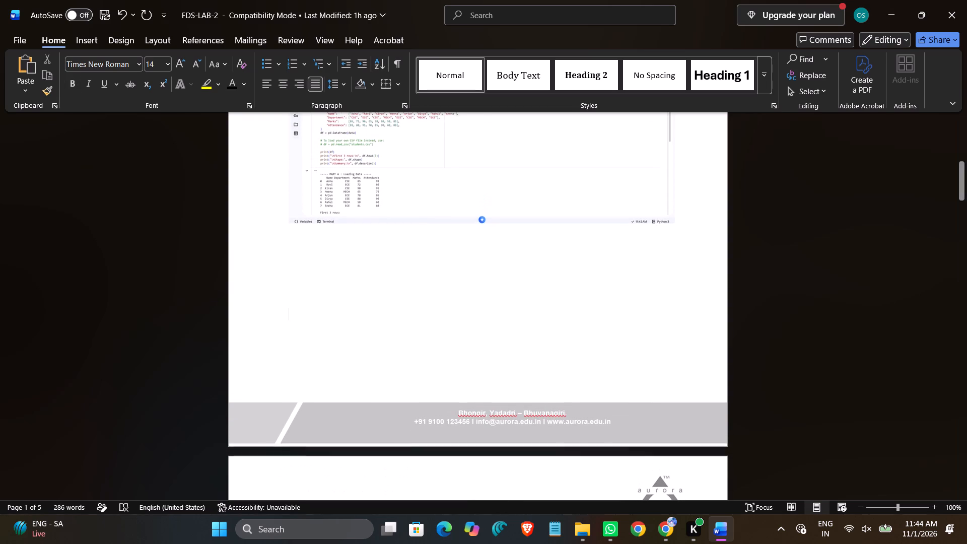
key("BackSpace")
key("BackSpace")
key("BackSpace")
key("BackSpace")
key("BackSpace")
key("BackSpace")
key("BackSpace")
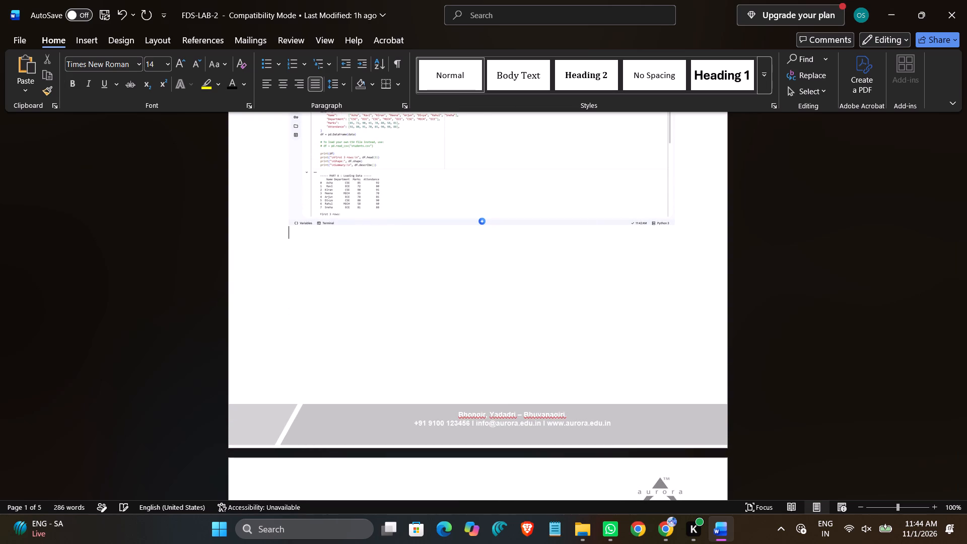
scroll(317, 291, "down", 3)
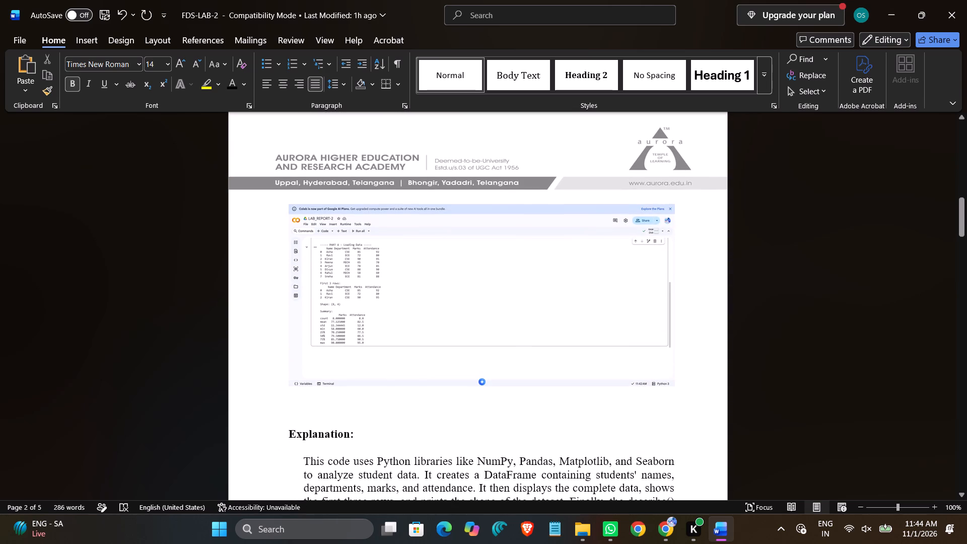
scroll(333, 361, "down", 1)
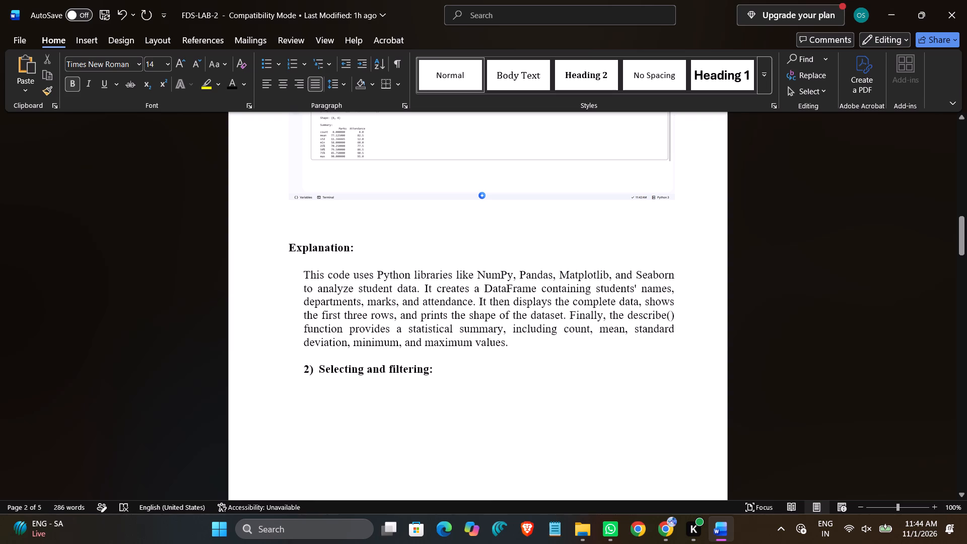
left_click_drag(509, 344, 292, 274)
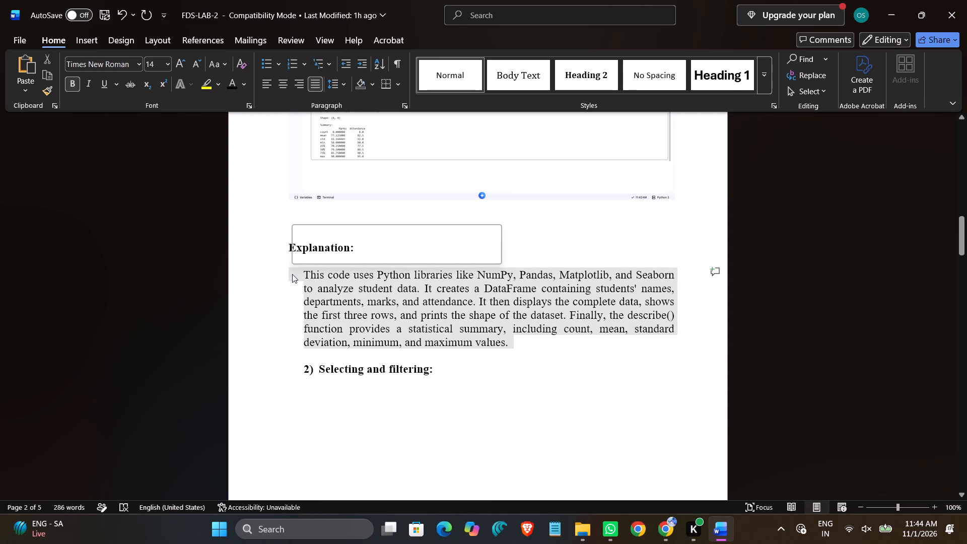
key("ctrl+c")
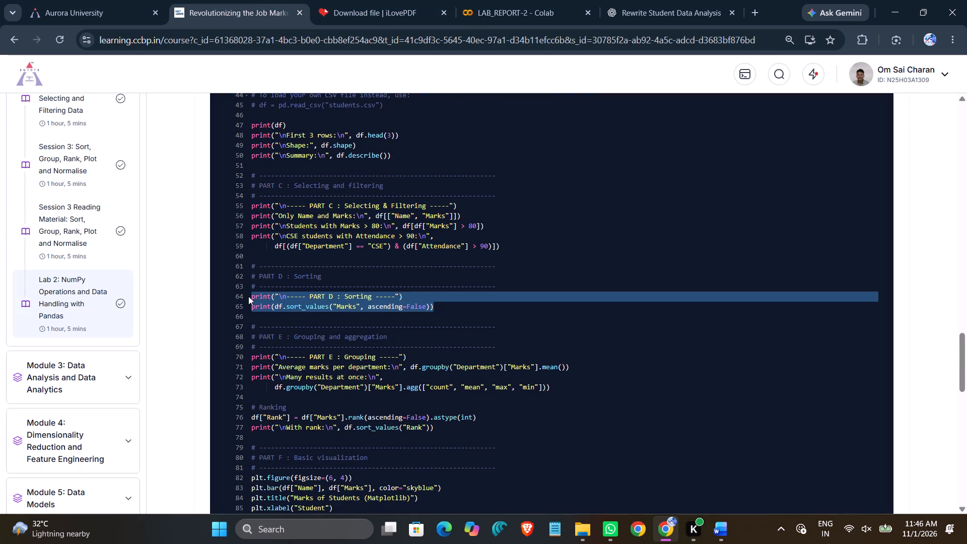
key("ctrl+c")
left_click(553, 0)
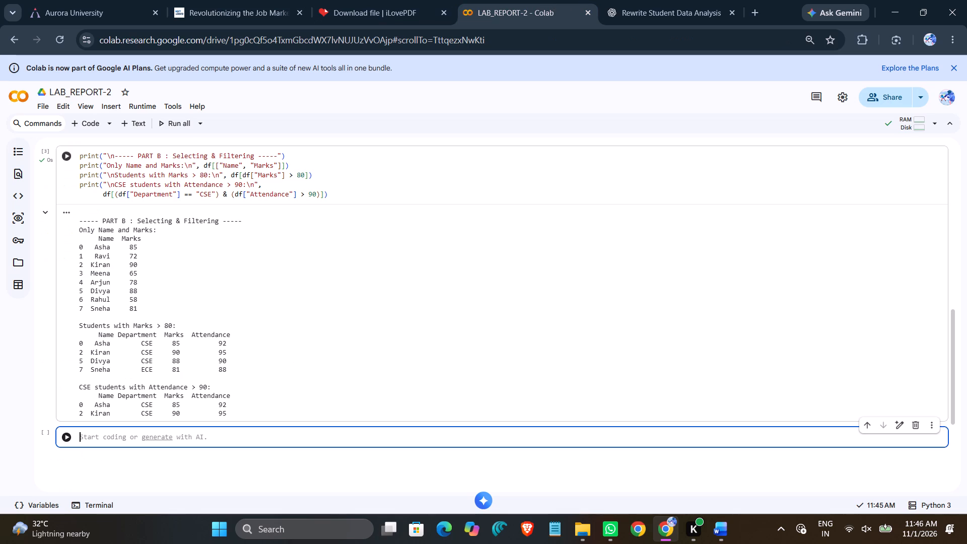
key("ctrl+v")
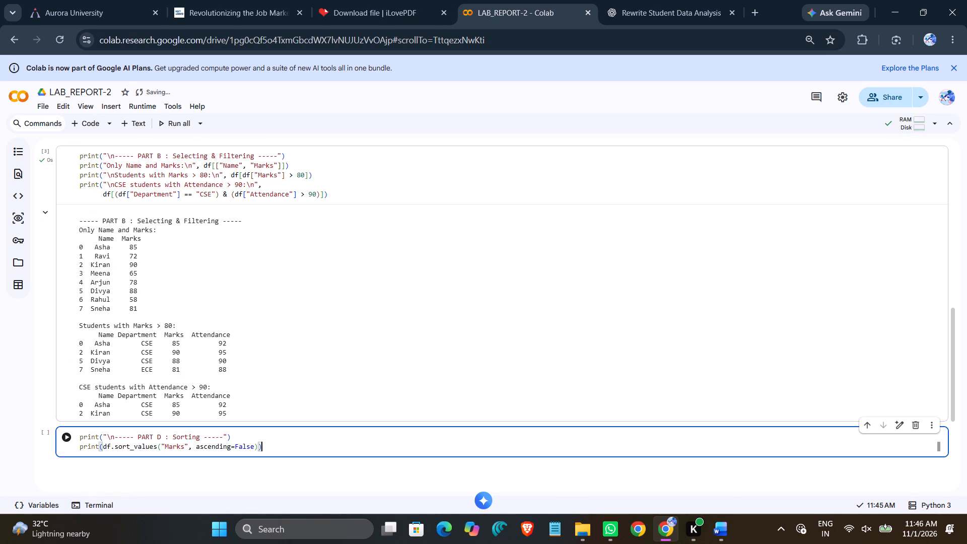
Relabel the new sorting cell's heading text as PART C and run the cell.
left_click(160, 438)
key("BackSpace")
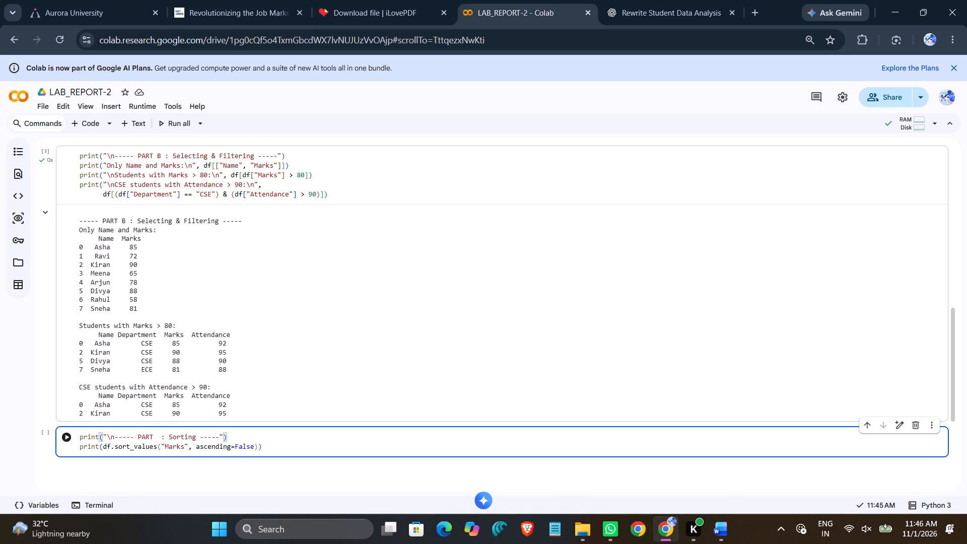
key("shift+c")
left_click(68, 438)
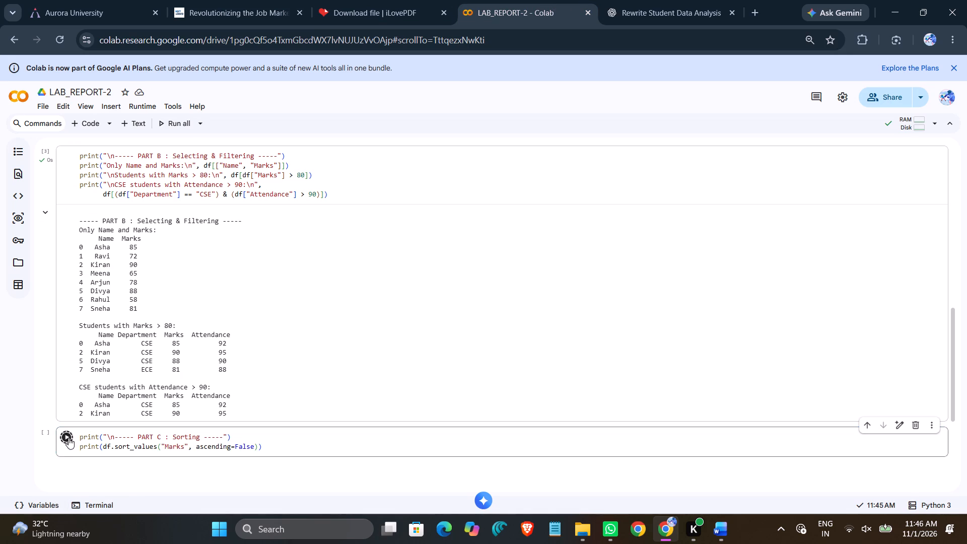
Capture the enlarged Colab page area showing the PART C Sorting code with its complete output.
scroll(214, 432, "down", 5)
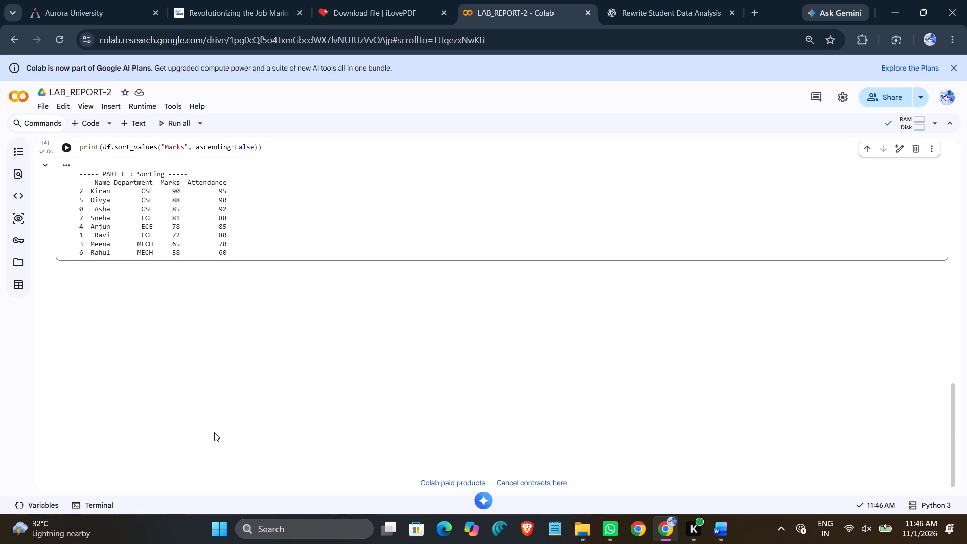
scroll(214, 432, "down", 1)
key("ctrl+equal")
key("ctrl+equal")
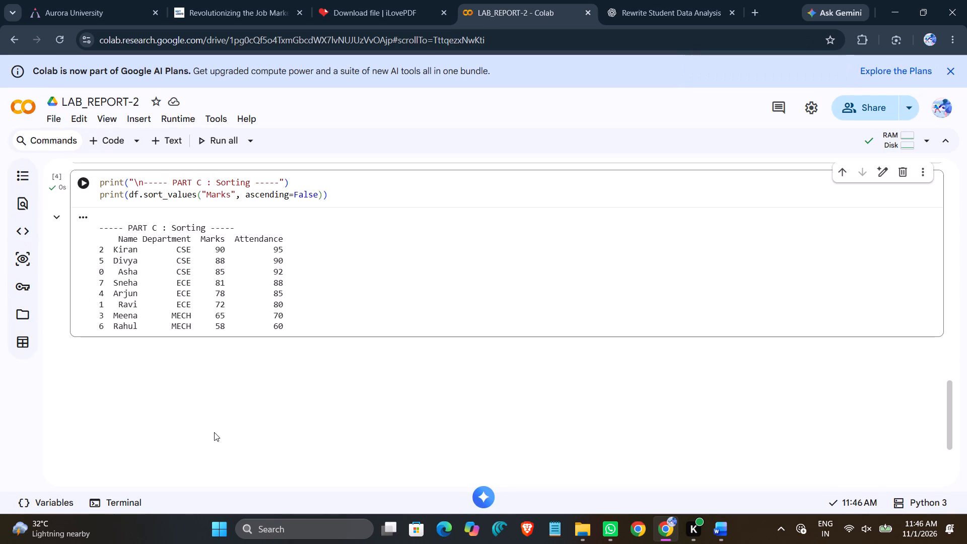
key("Print")
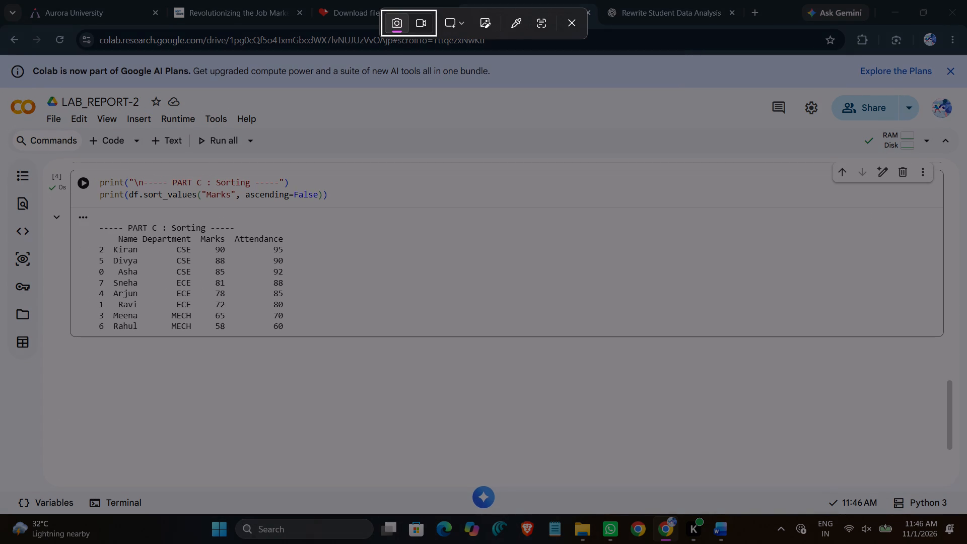
left_click_drag(0, 55, 966, 488)
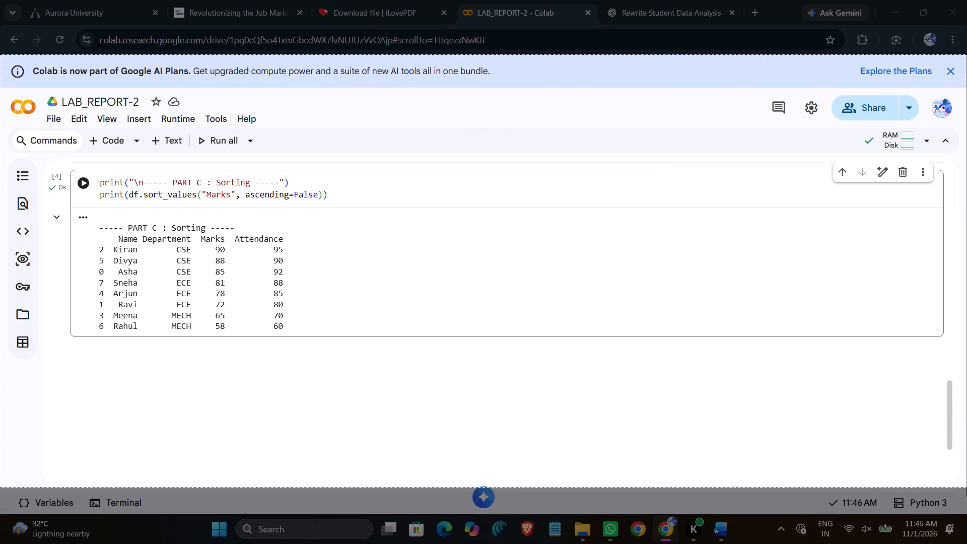
left_click_drag(966, 488, 966, 512)
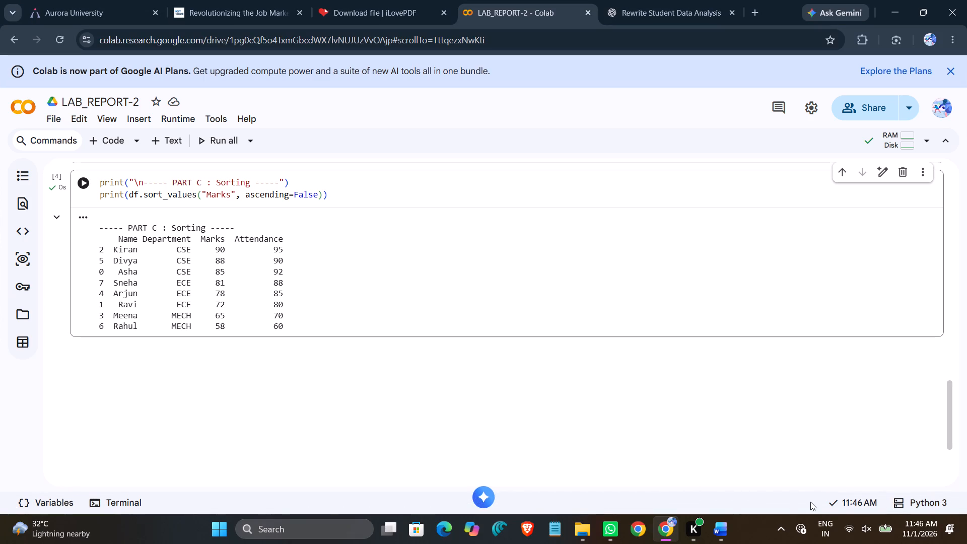
In the Word report, replace the old screenshot under the 3) Sorting heading with the newly captured PART C Sorting screenshot.
left_click(724, 529)
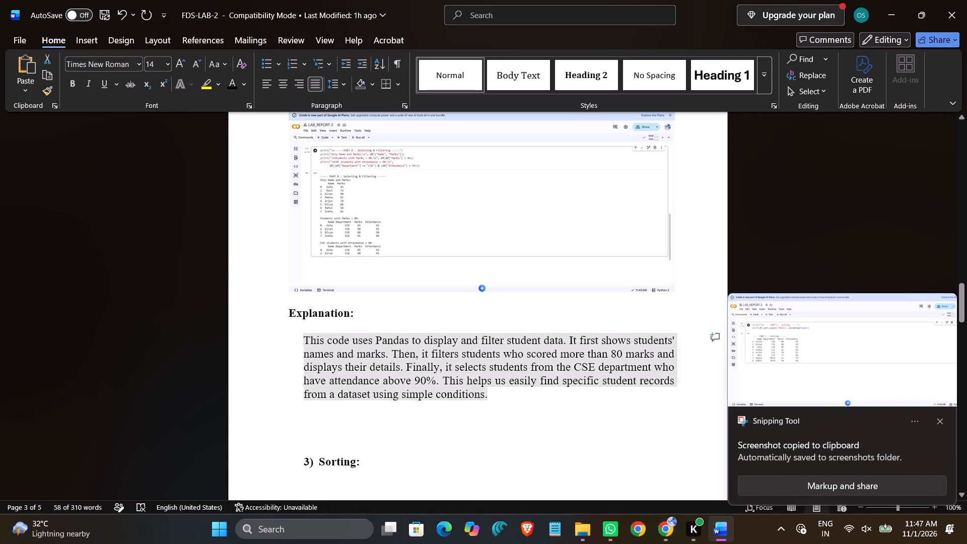
scroll(425, 398, "down", 5)
scroll(425, 398, "up", 1)
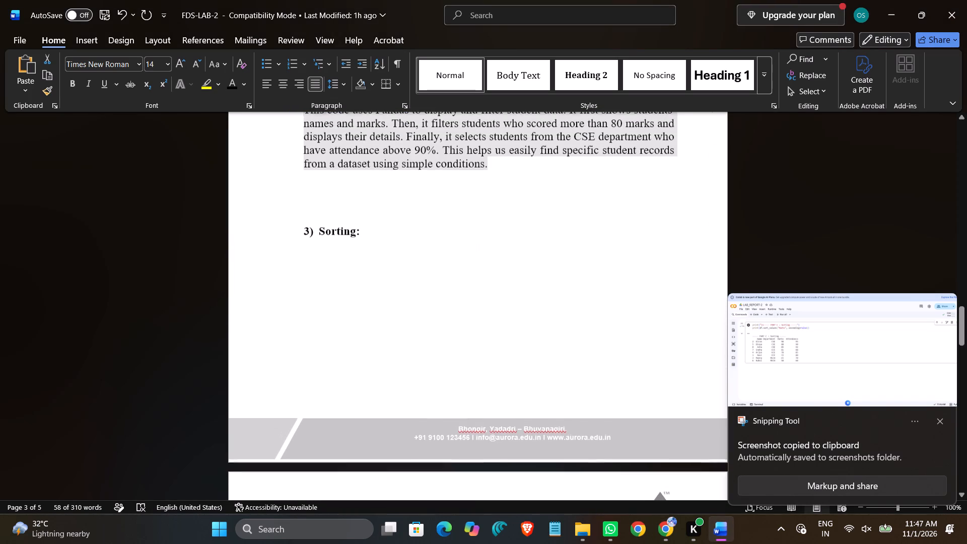
left_click(315, 206)
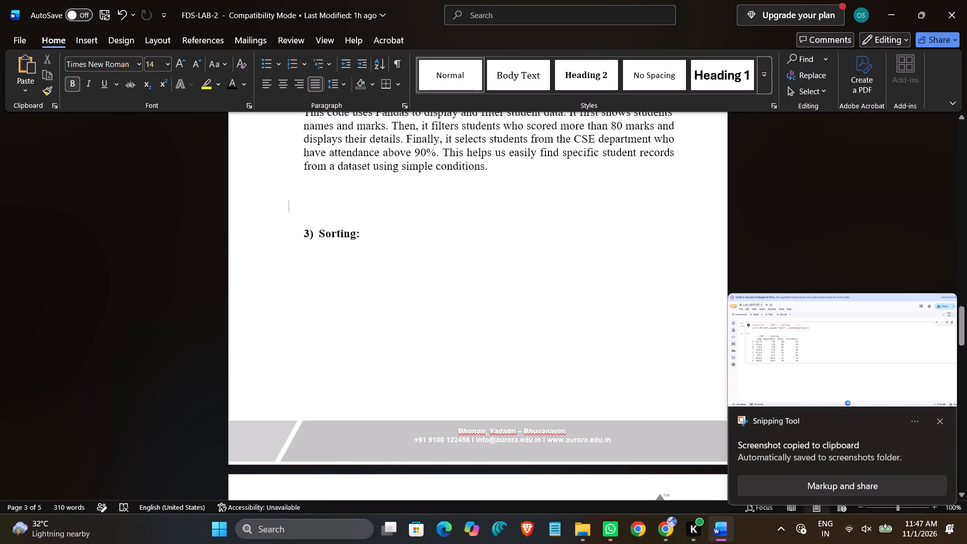
scroll(430, 318, "down", 1)
left_click(394, 350)
key("BackSpace")
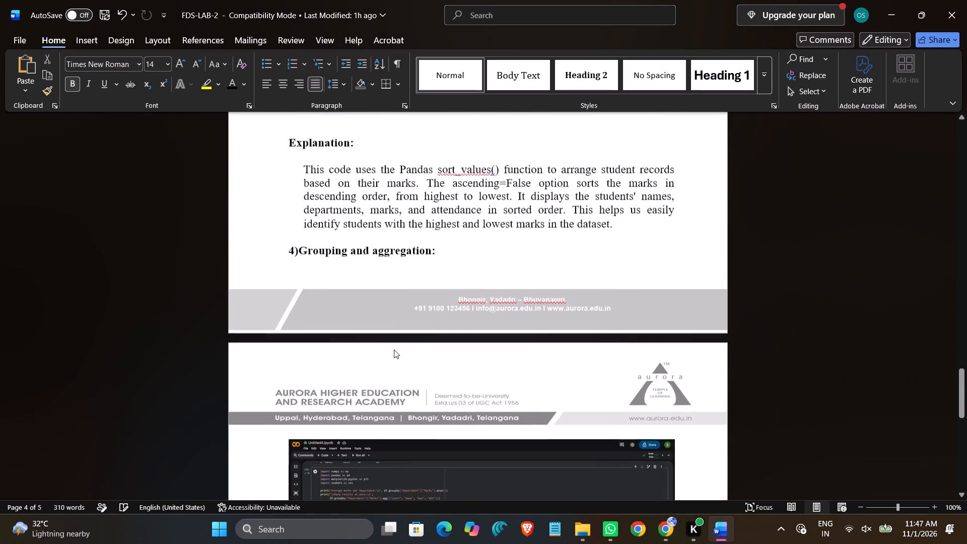
scroll(394, 350, "up", 2)
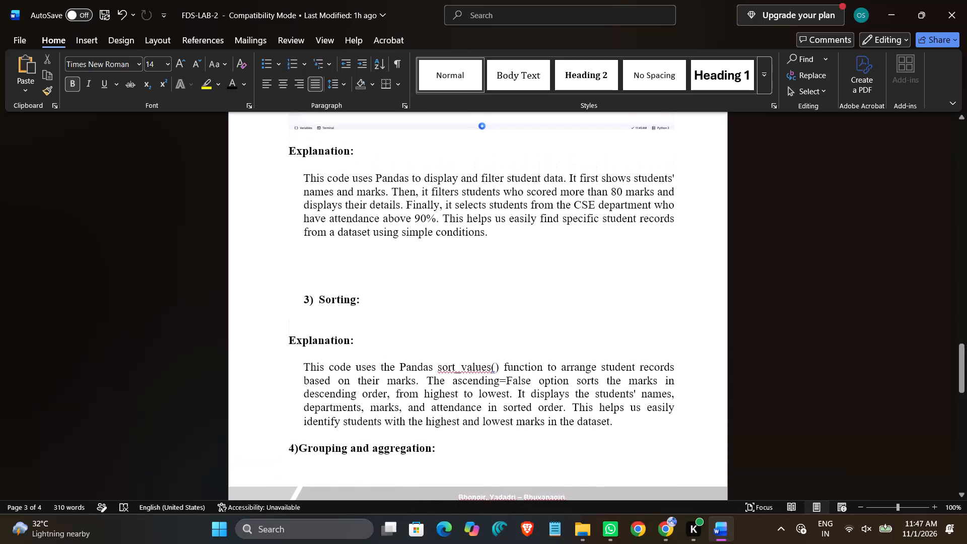
key("ctrl+v")
scroll(394, 350, "up", 2)
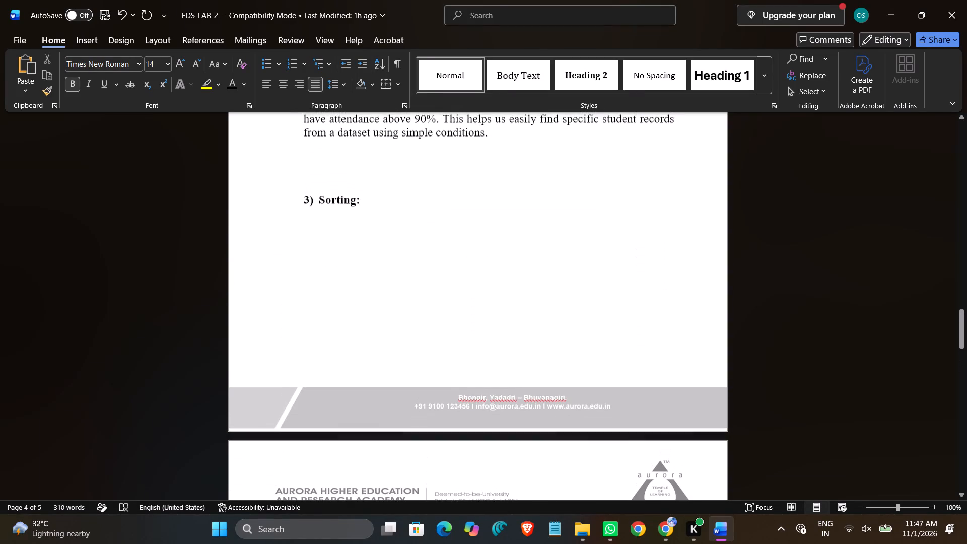
scroll(300, 413, "down", 1)
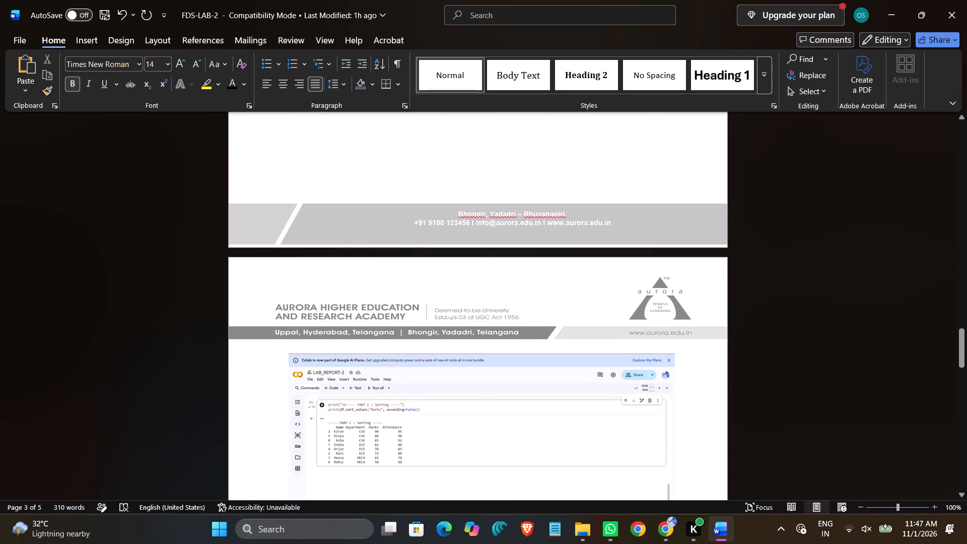
Add blank lines above the 3) Sorting heading until it moves onto the next page with its screenshot.
left_click(286, 366)
left_click(283, 358)
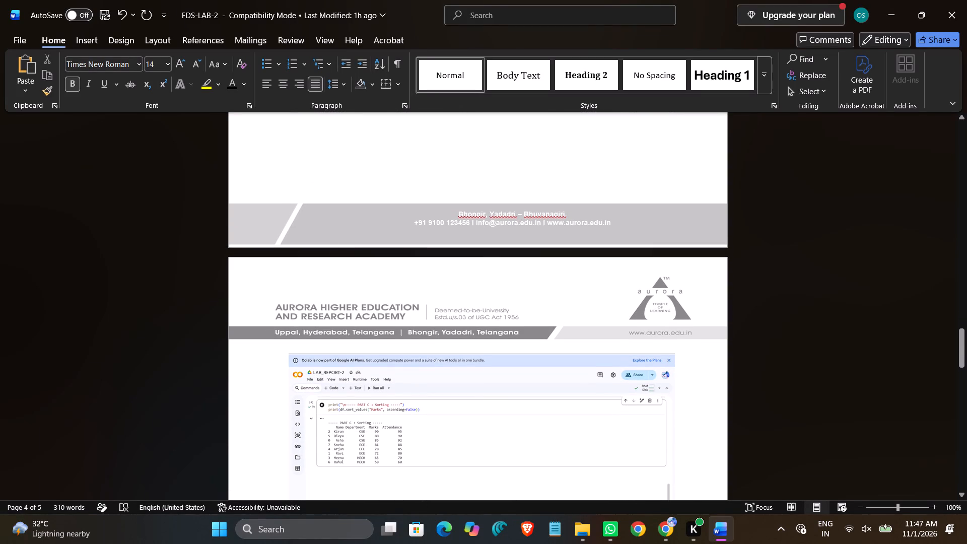
left_click(283, 358)
scroll(293, 347, "up", 2)
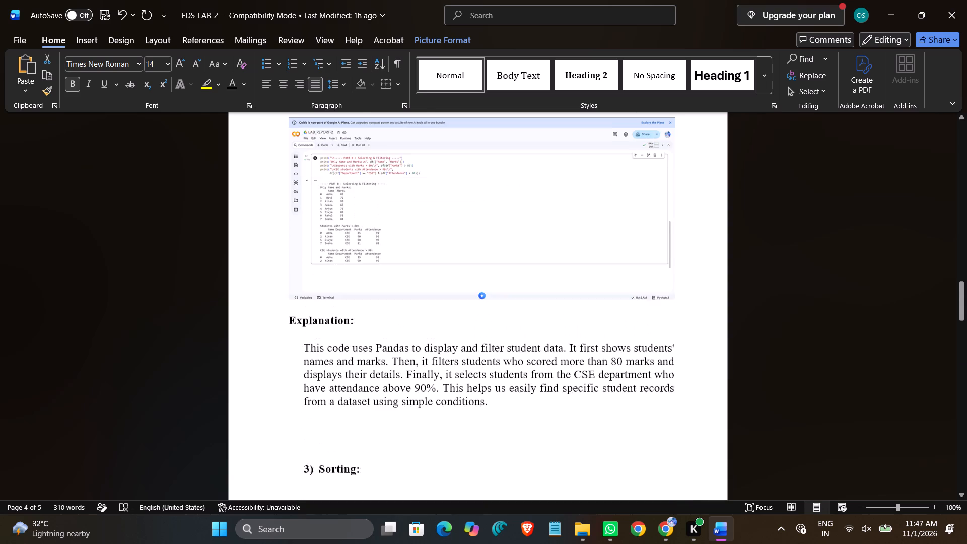
left_click(317, 441)
key("Return")
key("Return")
key("Return")
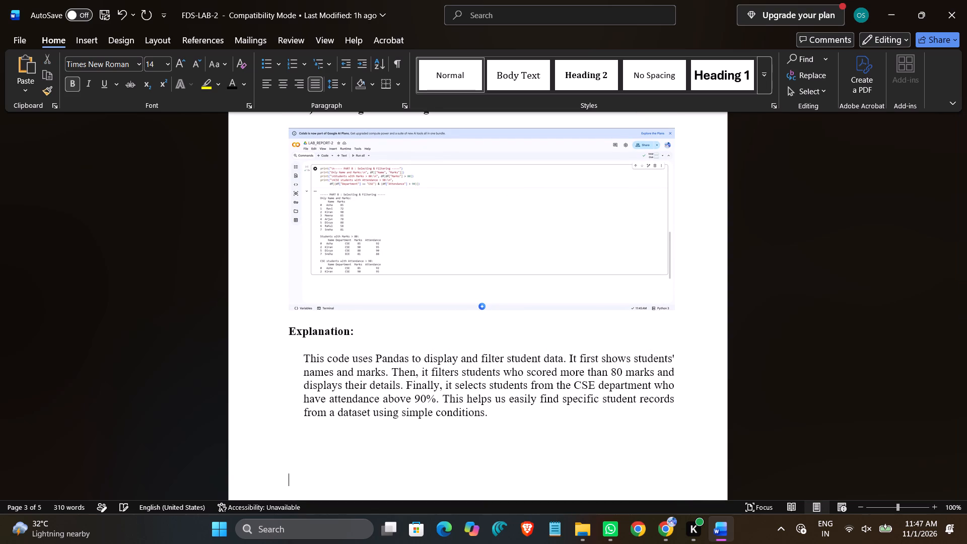
key("Return")
scroll(317, 441, "down", 5)
key("Return")
key("Return")
key("Return")
key("Return")
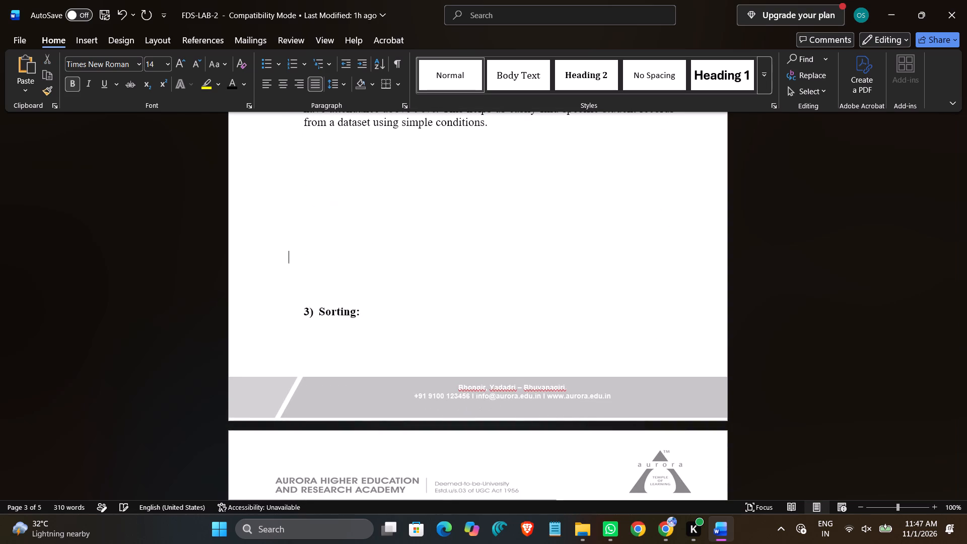
key("Return")
key("Return")
key("Return")
scroll(317, 441, "down", 5)
key("Return")
key("Return")
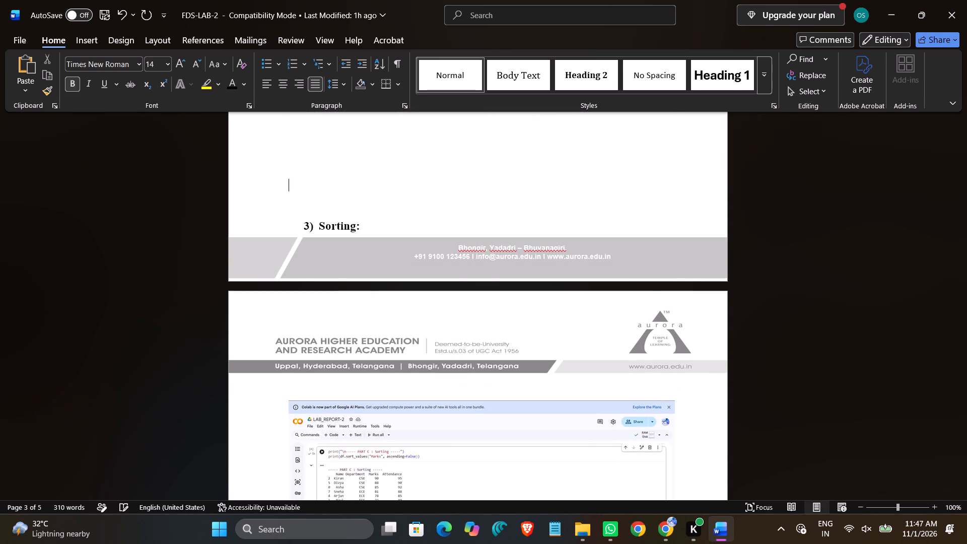
key("Return")
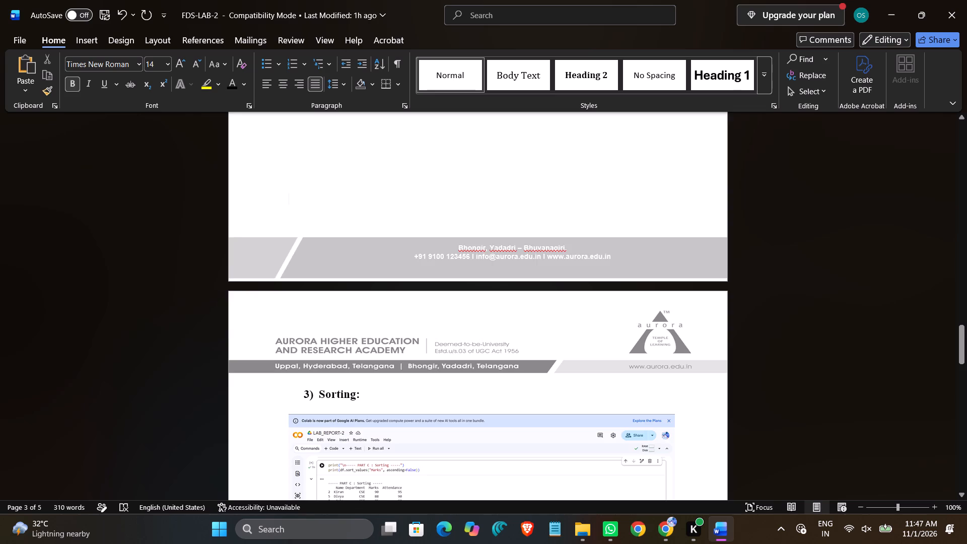
Review the report's page layout from the Loading data section through the Grouping and aggregation section.
scroll(449, 407, "up", 6)
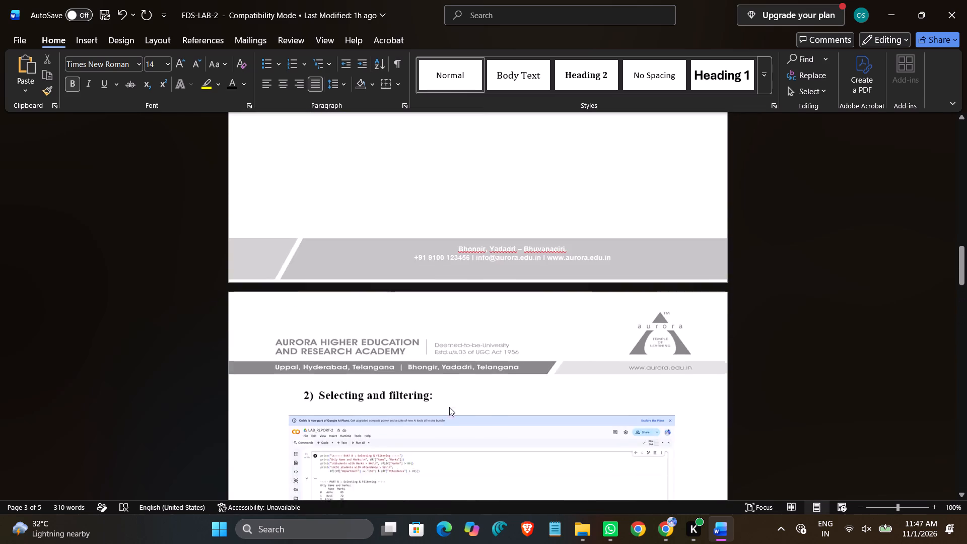
scroll(449, 407, "up", 3)
scroll(449, 407, "down", 2)
scroll(449, 407, "up", 4)
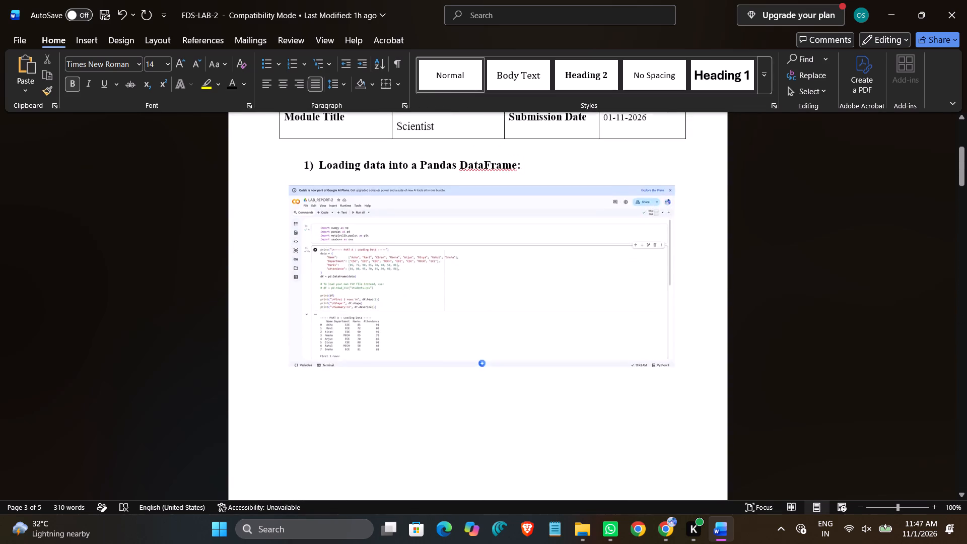
scroll(449, 407, "down", 11)
scroll(449, 407, "up", 1)
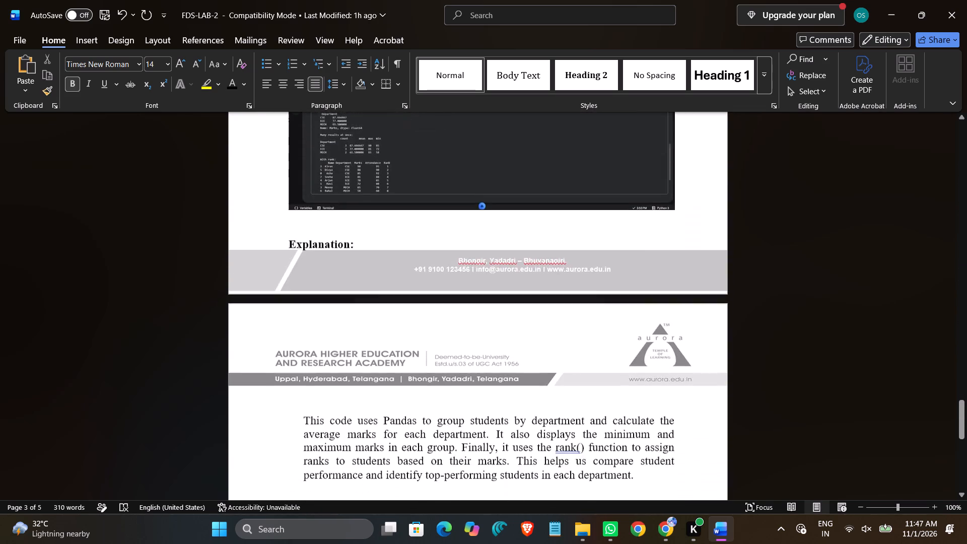
scroll(449, 407, "up", 1)
scroll(449, 407, "down", 3)
Insert a blank line between the Sorting screenshot and its Explanation heading.
scroll(449, 407, "down", 1)
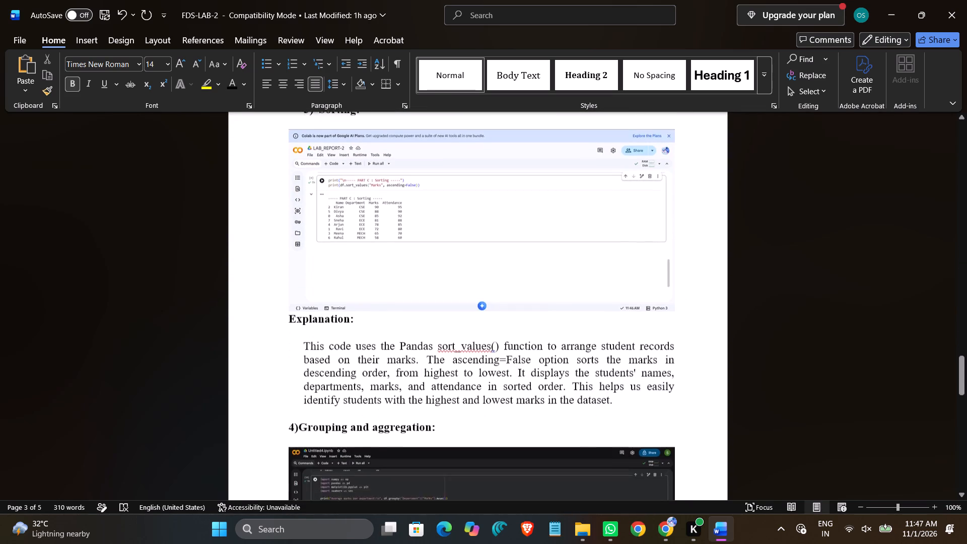
scroll(449, 407, "down", 1)
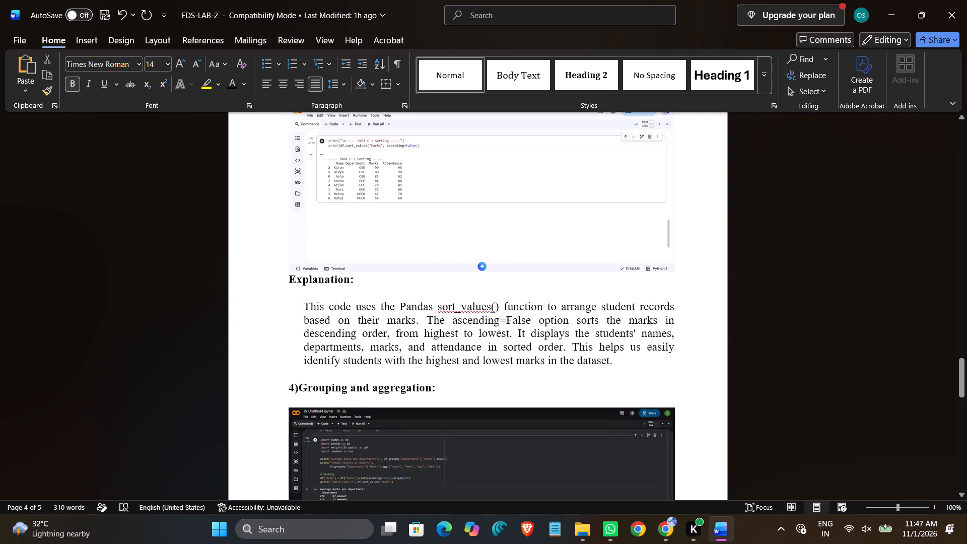
left_click(677, 263)
key("Return")
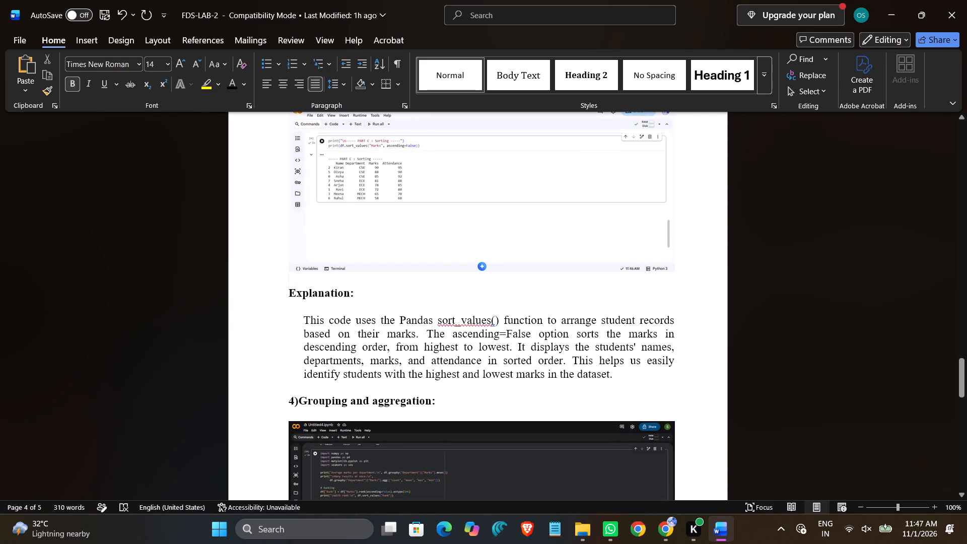
left_click_drag(621, 376, 580, 370)
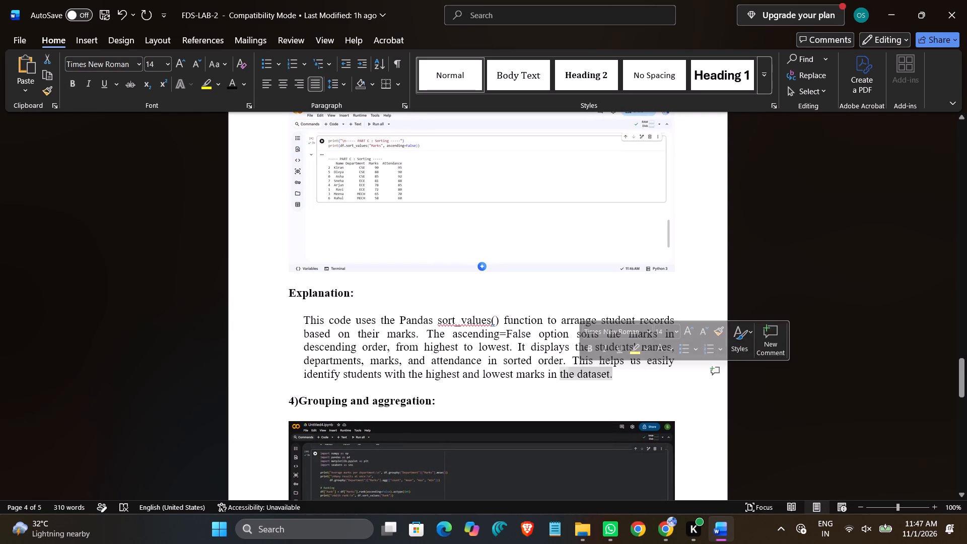
left_click(621, 384)
Replace the Selecting and filtering explanation in the report with the rewritten paragraph copied from the ChatGPT conversation.
scroll(621, 384, "up", 3)
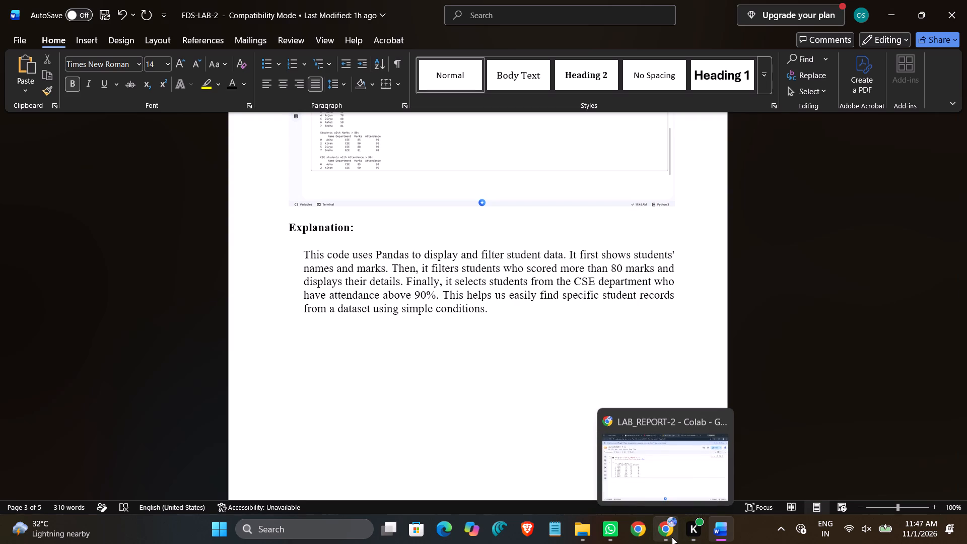
scroll(509, 392, "up", 1)
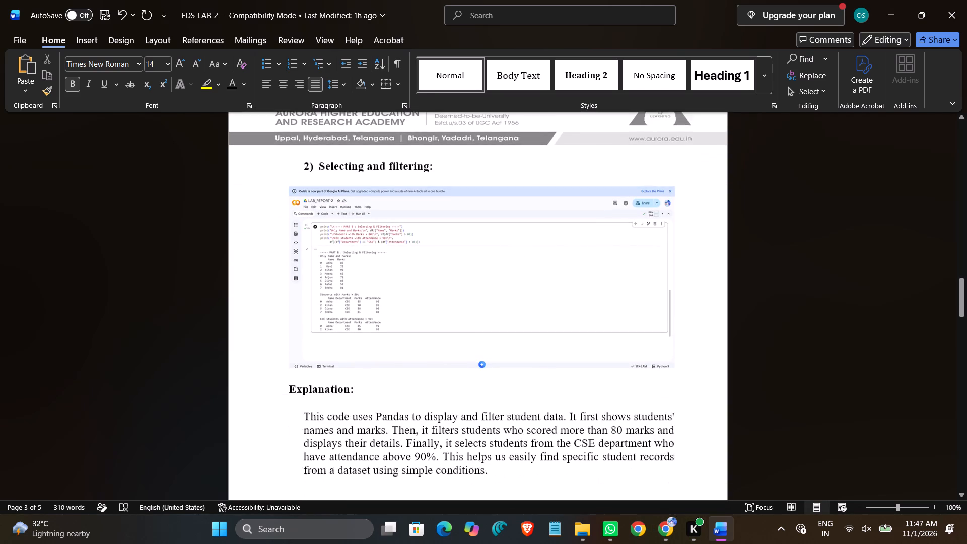
scroll(509, 392, "up", 1)
left_click(659, 517)
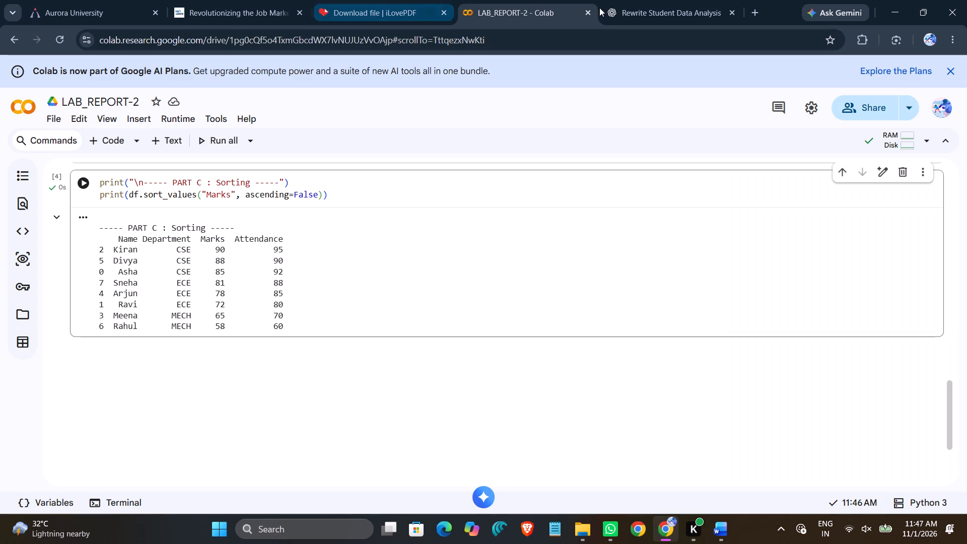
left_click(613, 2)
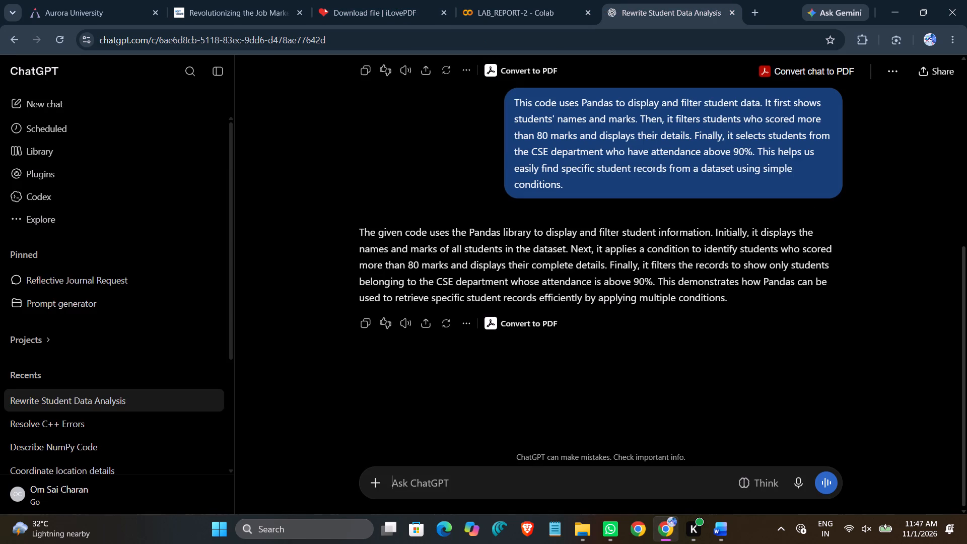
left_click_drag(355, 233, 749, 307)
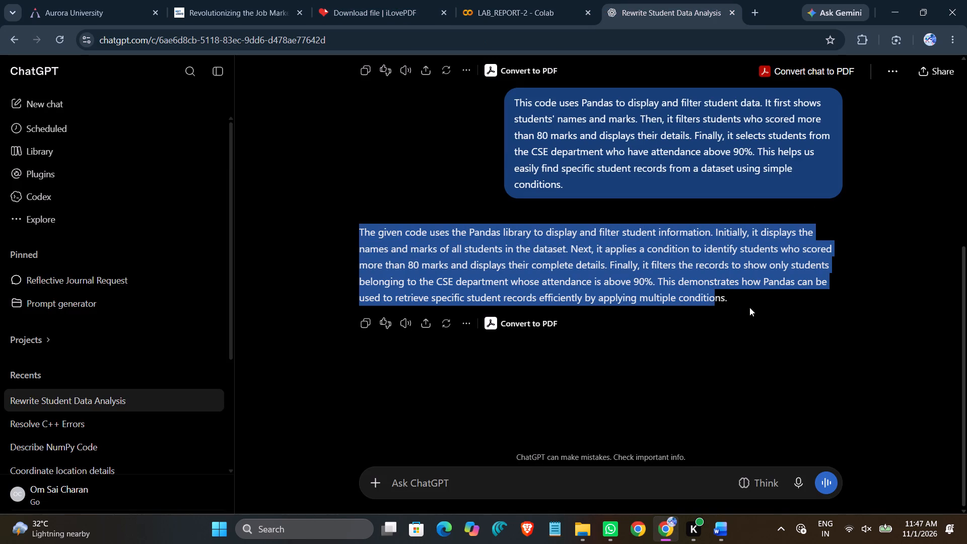
left_click_drag(749, 307, 776, 307)
key("ctrl+c")
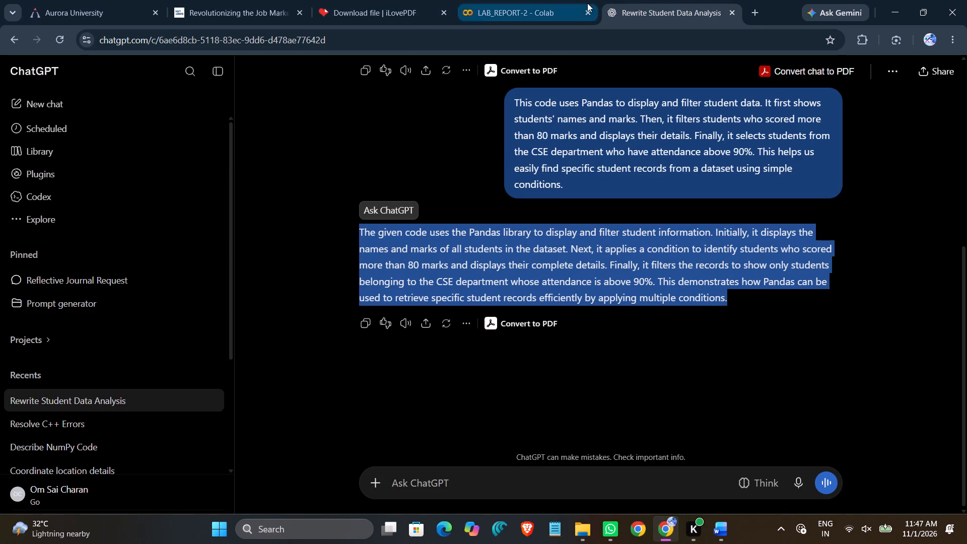
left_click(727, 542)
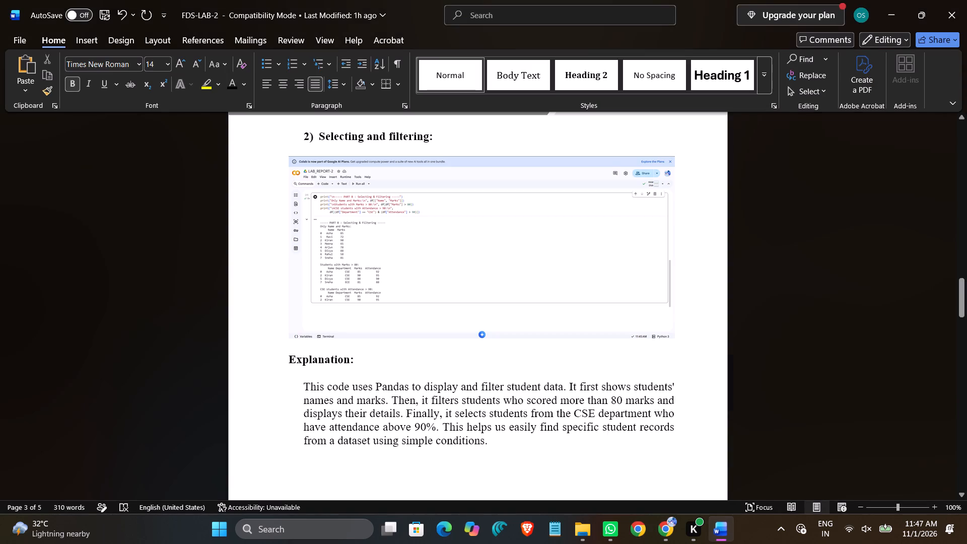
left_click_drag(493, 445, 316, 399)
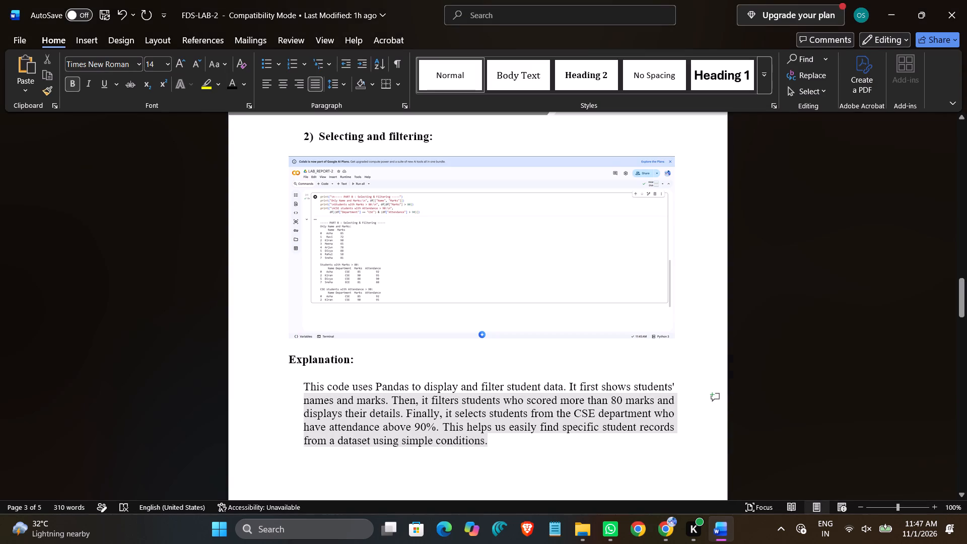
left_click_drag(316, 399, 302, 390)
key("ctrl+v")
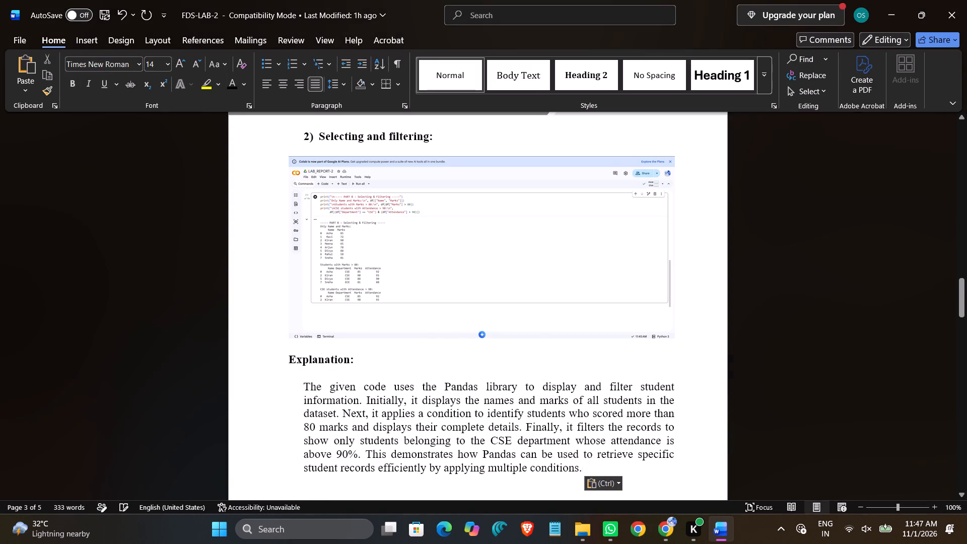
Copy the Sorting explanation from the report and submit it in the ChatGPT conversation for rewriting.
scroll(375, 397, "down", 8)
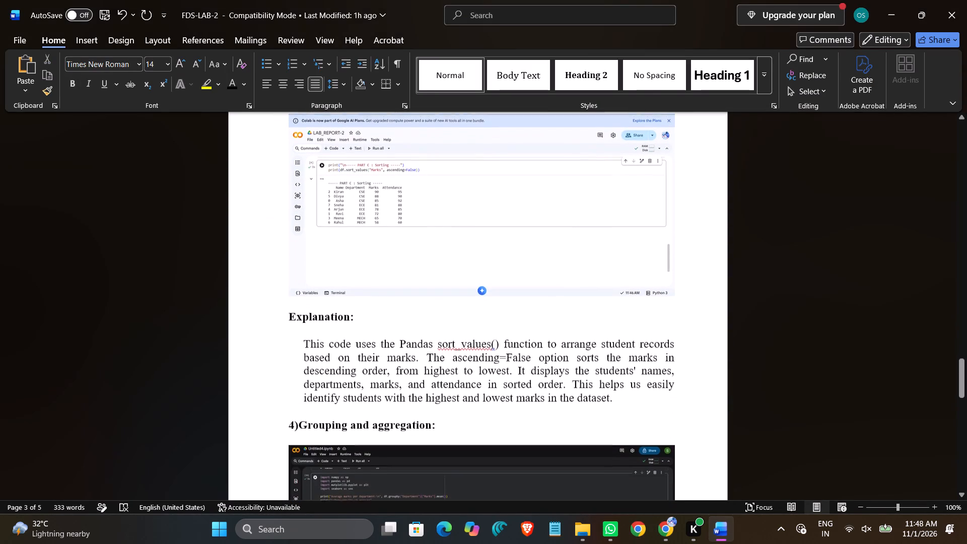
left_click_drag(616, 398, 515, 380)
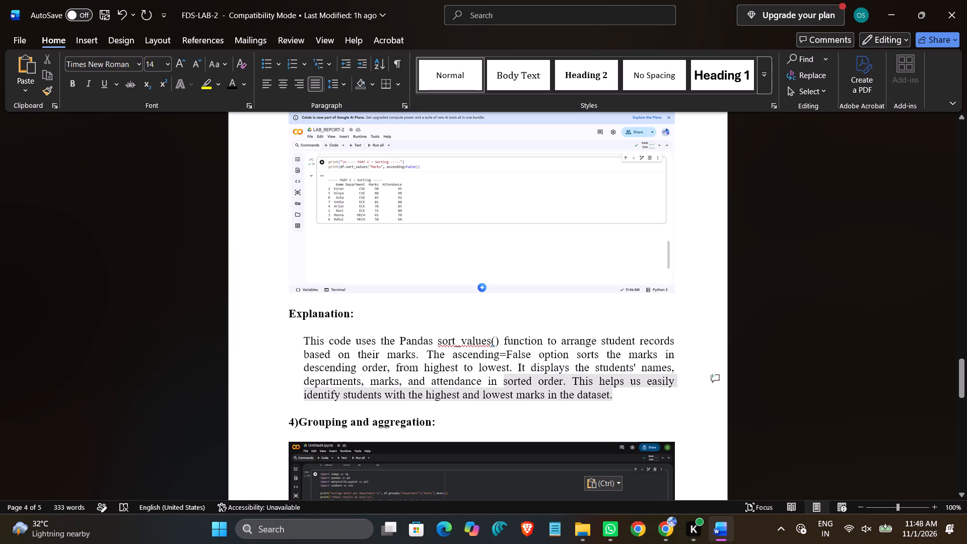
left_click_drag(515, 380, 300, 344)
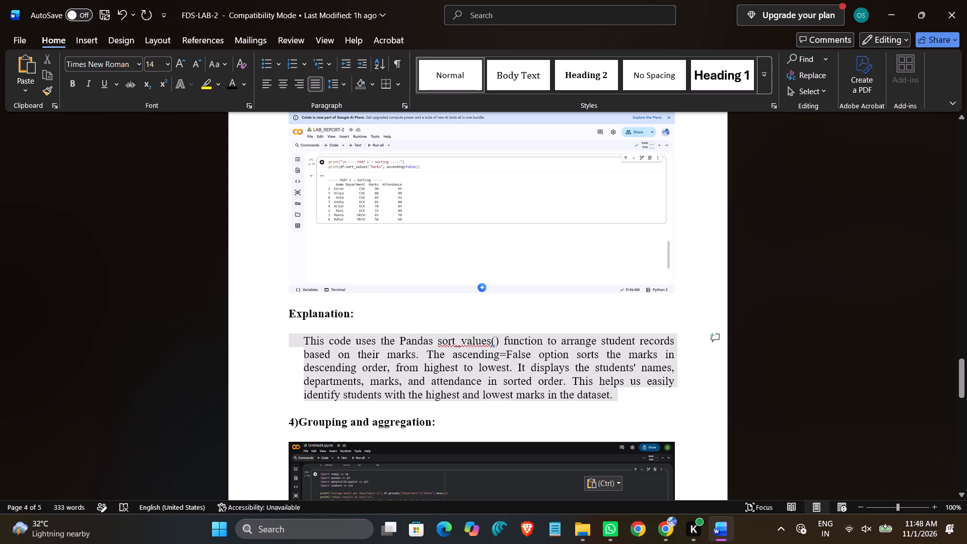
left_click_drag(300, 344, 300, 344)
key("ctrl+c")
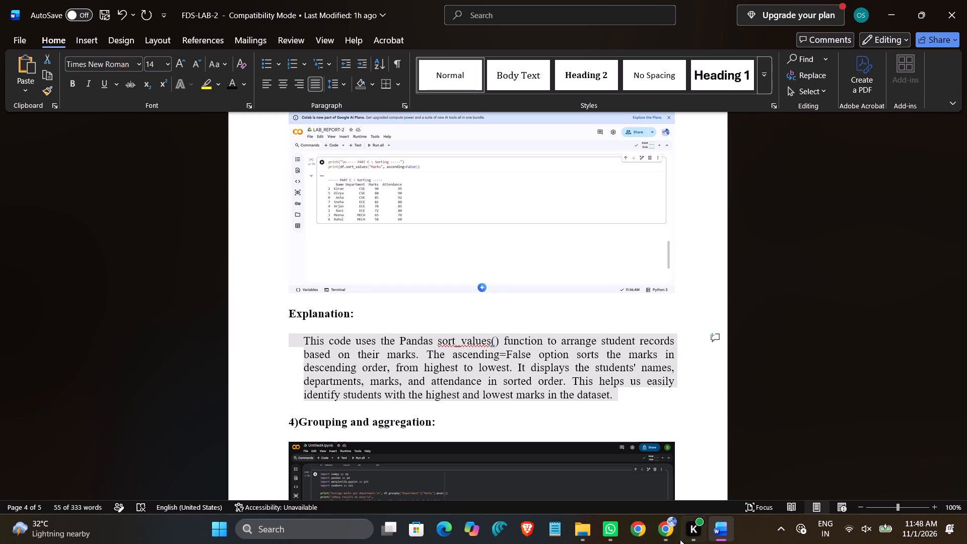
left_click(665, 539)
left_click(528, 491)
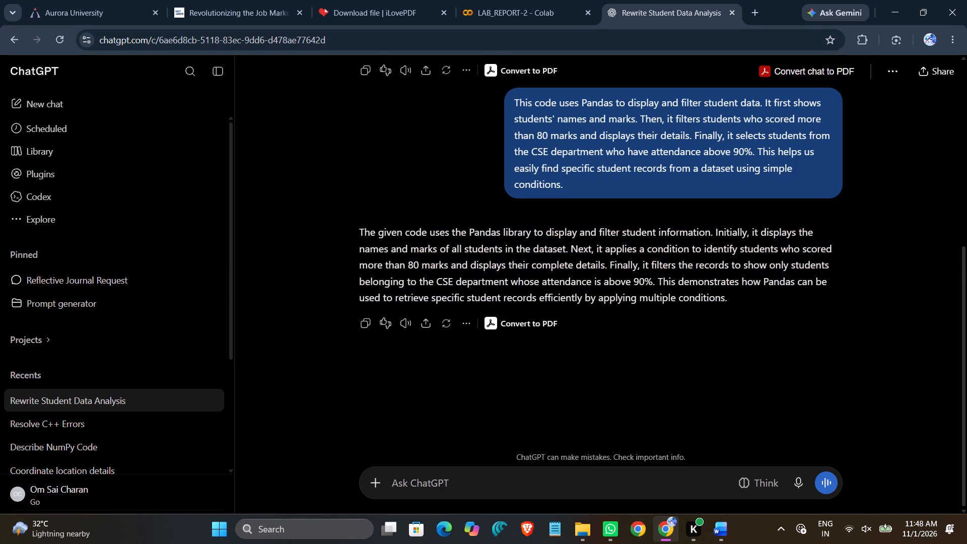
key("ctrl+v")
key("Return")
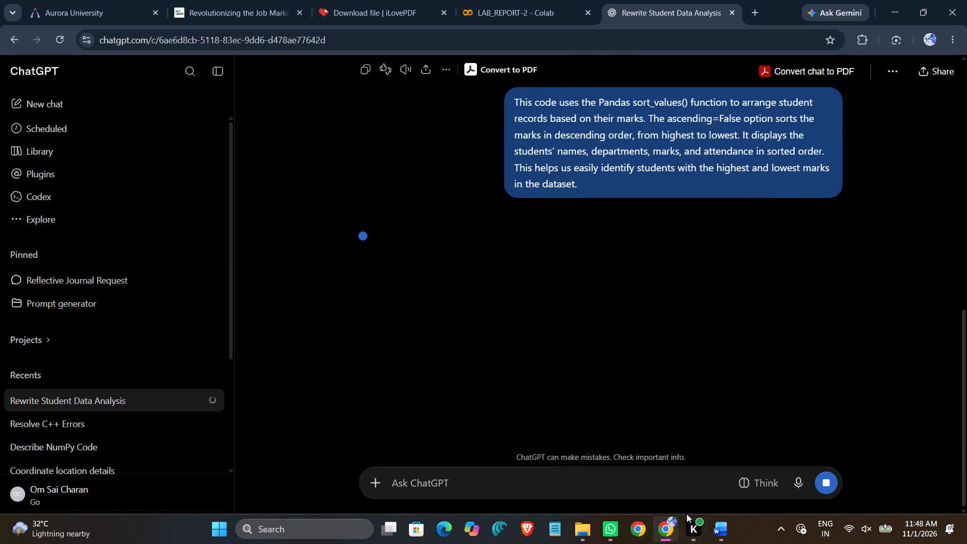
Check the report's Sorting section, with its screenshot and explanation, against the Sorting cell in the LAB_REPORT-2 notebook.
left_click(557, 0)
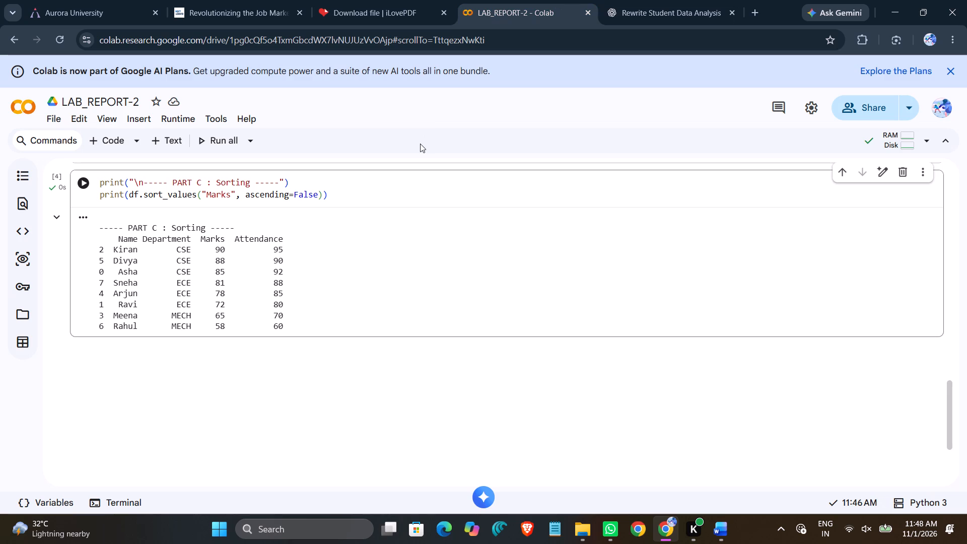
left_click(718, 531)
scroll(659, 442, "up", 1)
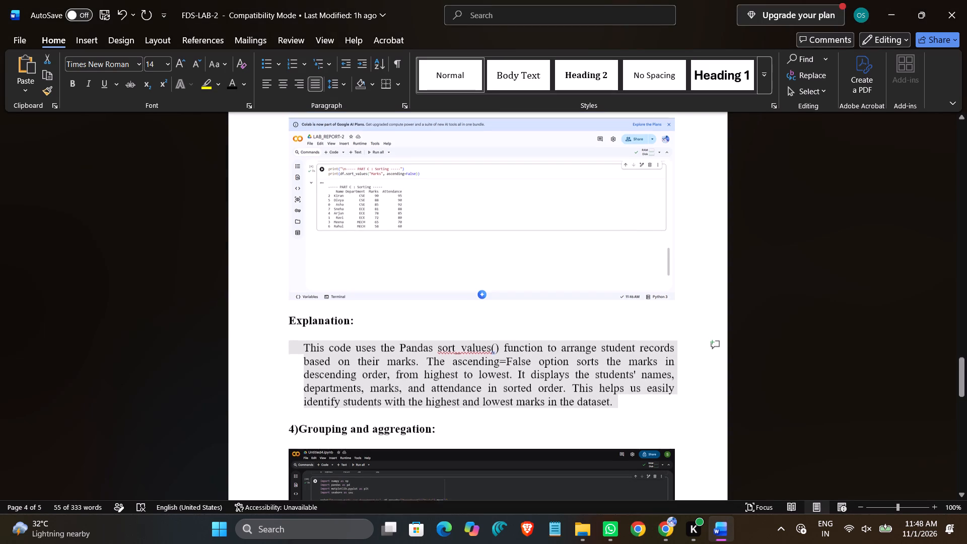
scroll(659, 442, "up", 3)
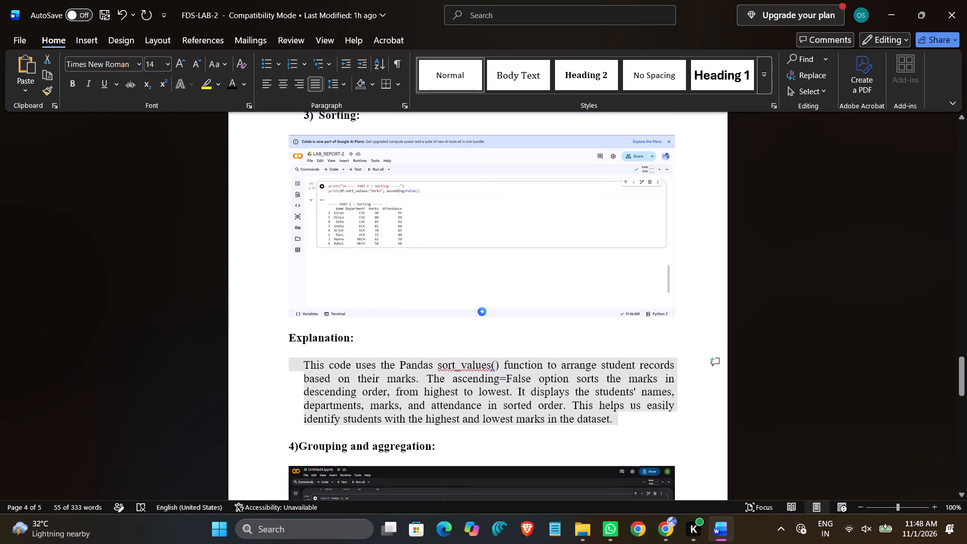
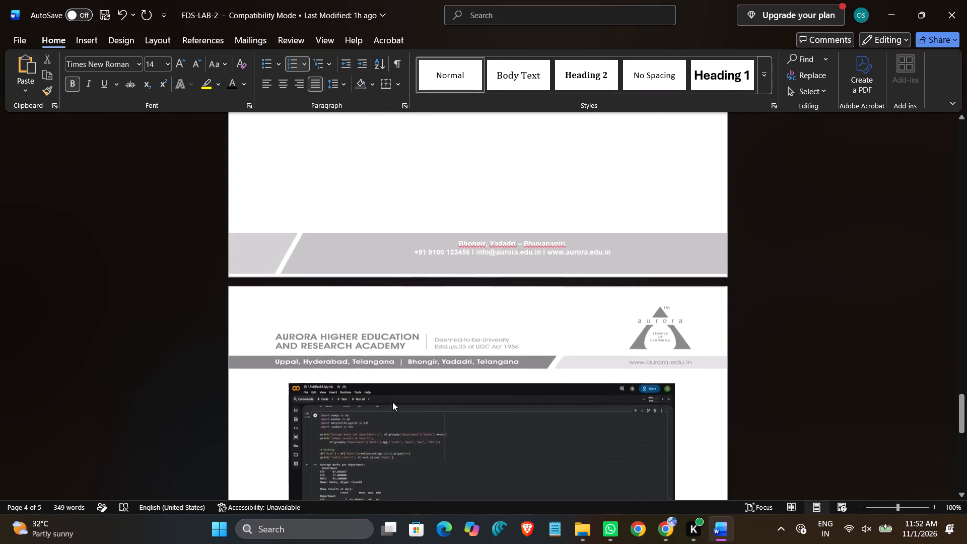
right_click(392, 402)
left_click(313, 195)
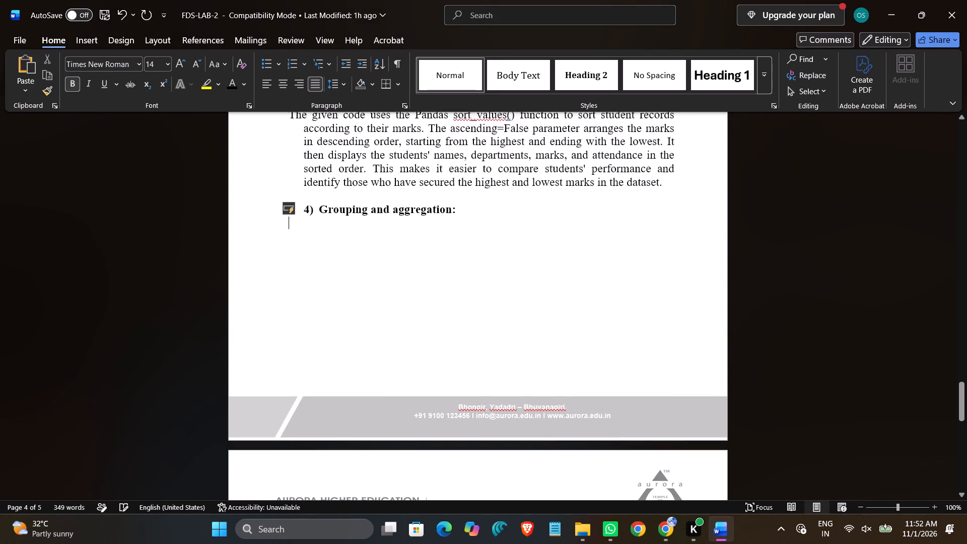
left_click(314, 195)
key("Return")
key("Return")
key("Return")
key("Return")
key("Return")
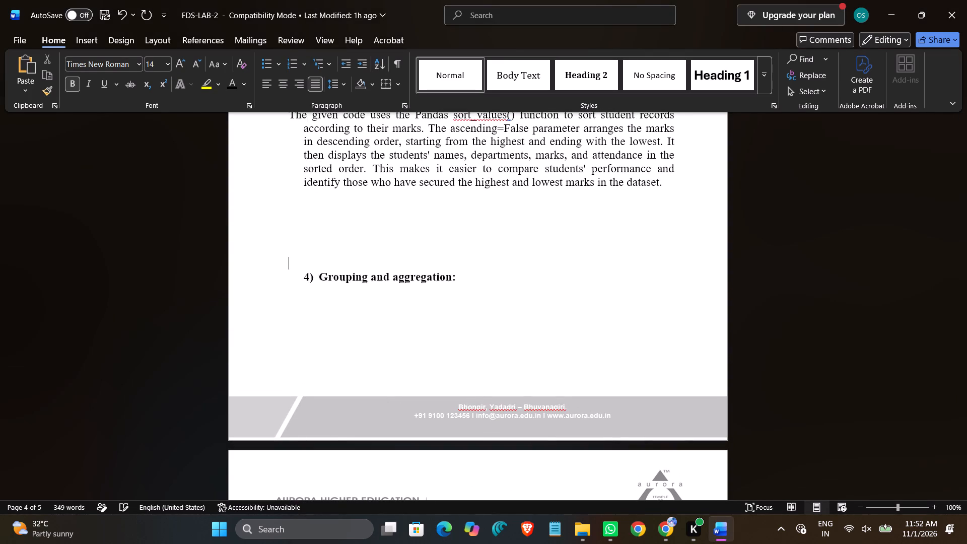
key("Return")
key("Return")
scroll(314, 196, "down", 4)
key("Return")
key("Return")
key("Return")
key("Return")
key("Return")
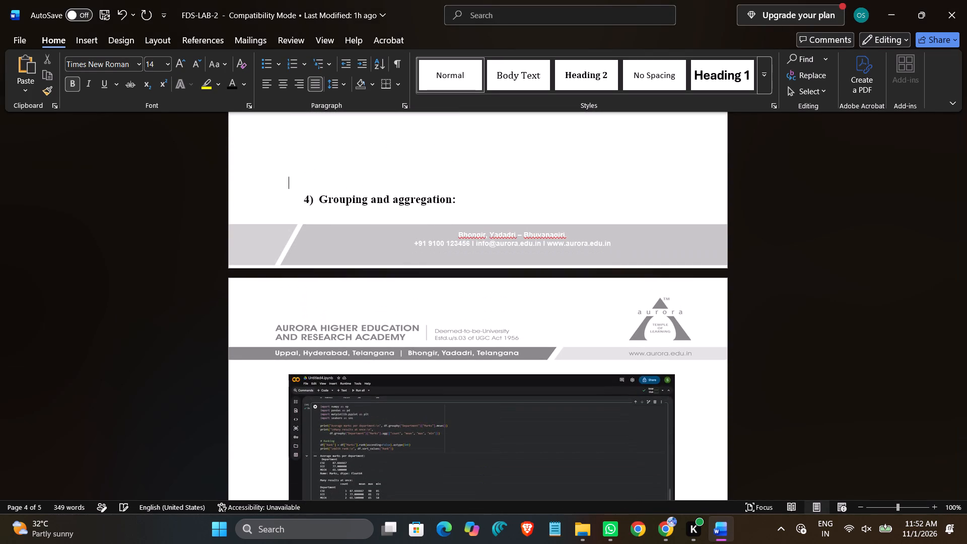
key("Return")
key("Return")
scroll(393, 285, "down", 2)
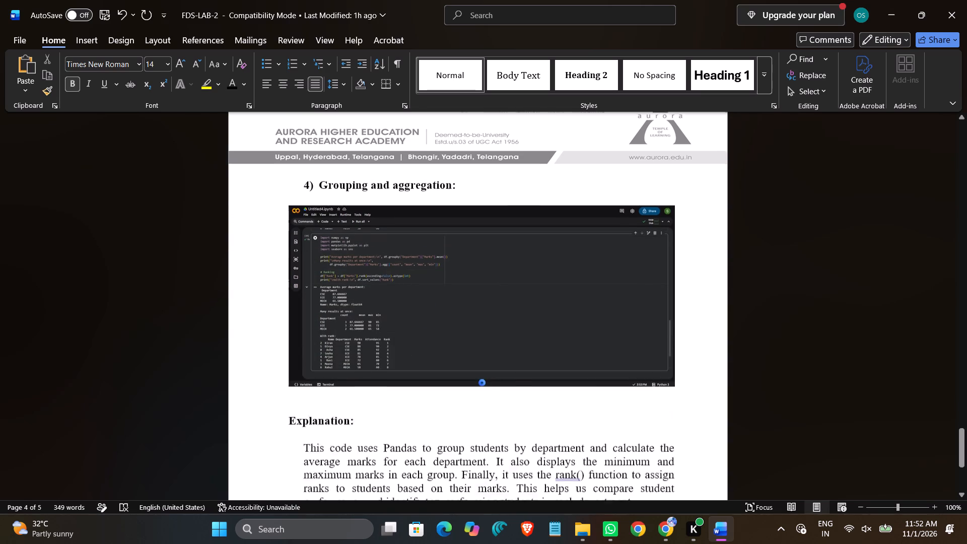
Review the page layout of the report's filtering, sorting, and grouping and aggregation sections.
scroll(393, 285, "down", 8)
scroll(393, 285, "up", 4)
scroll(393, 285, "right", 1)
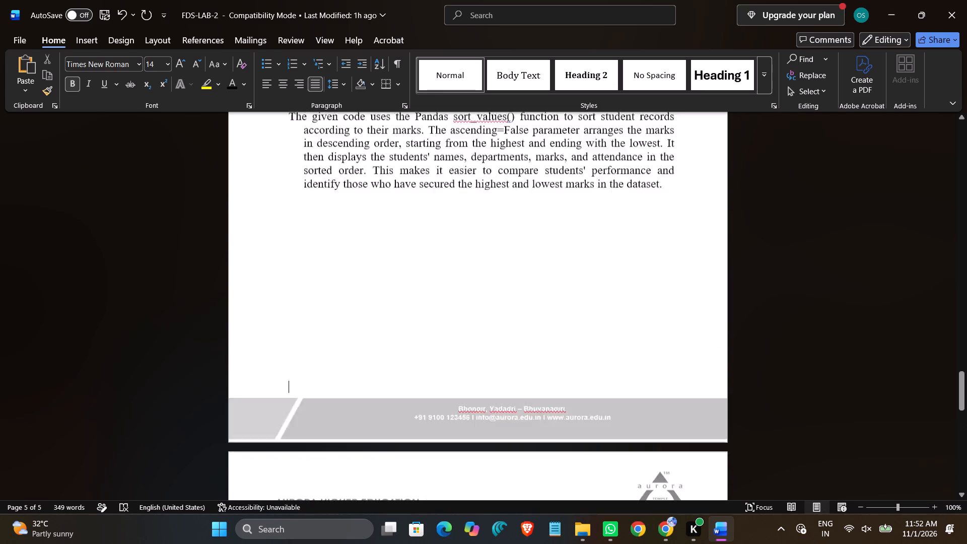
scroll(393, 285, "right", 1)
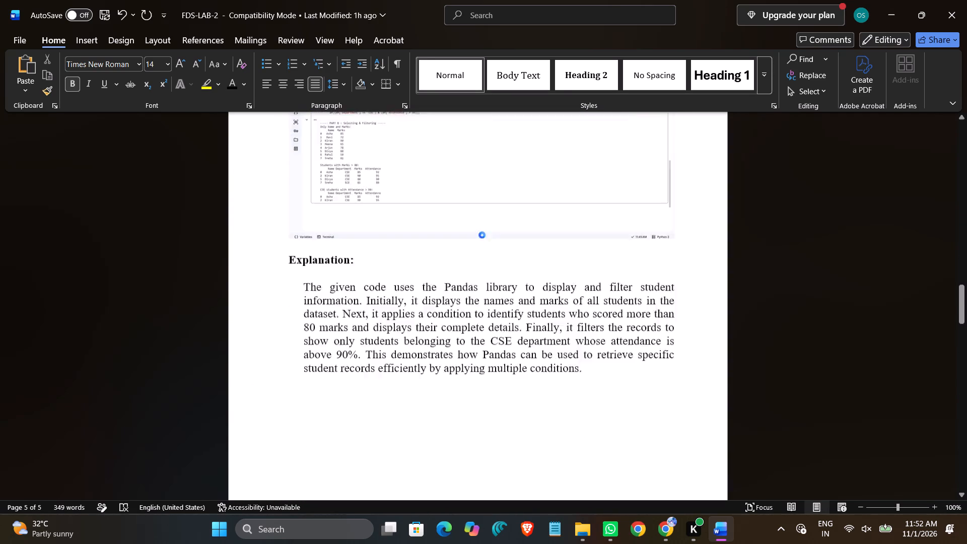
scroll(393, 285, "up", 1)
scroll(393, 285, "down", 4)
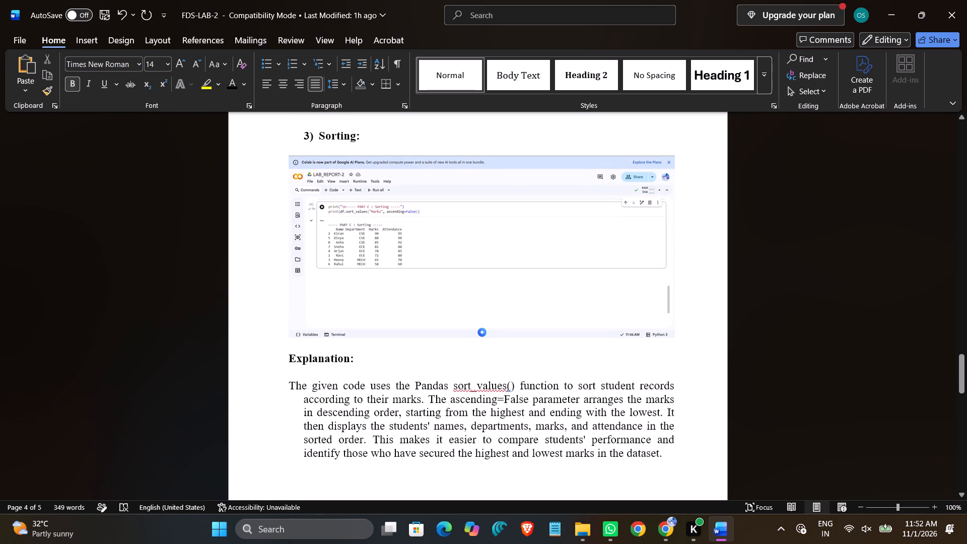
scroll(393, 285, "down", 6)
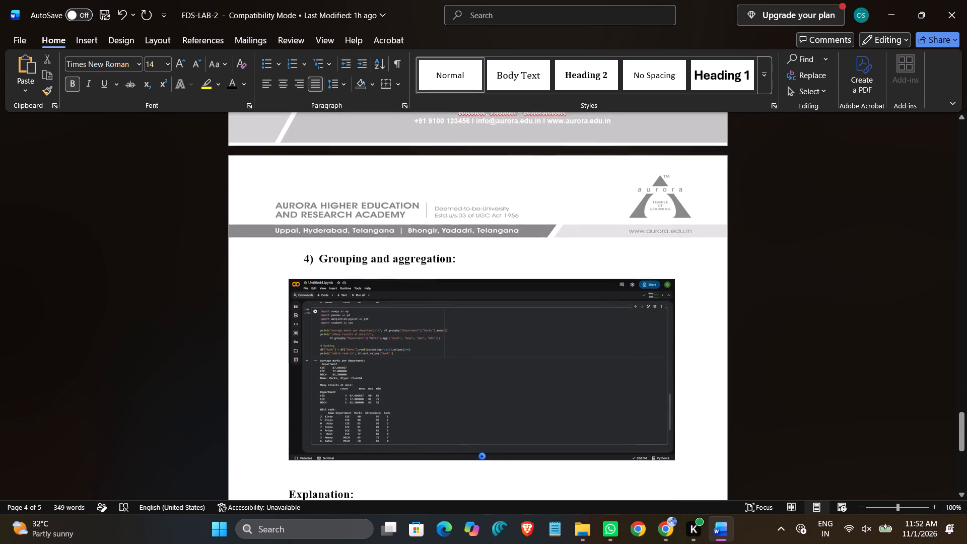
scroll(443, 332, "up", 3)
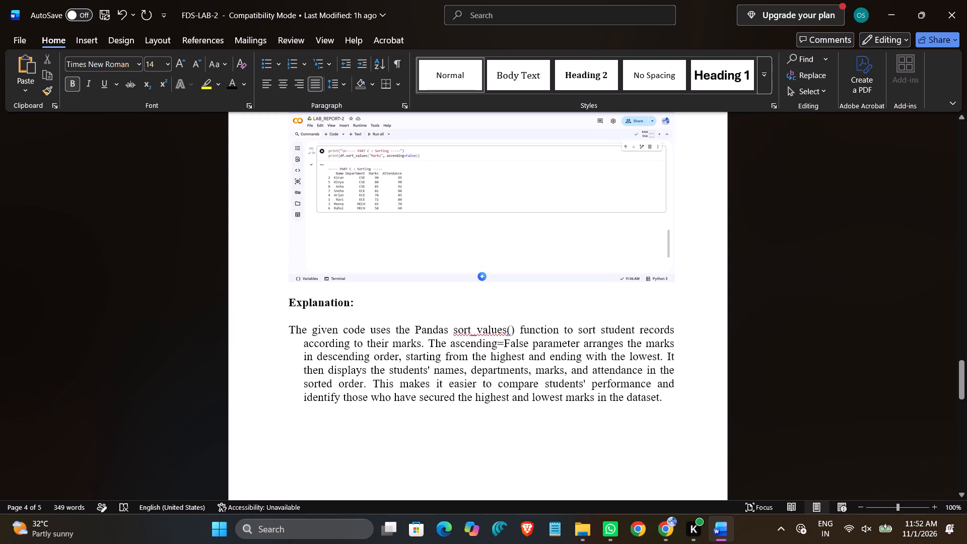
scroll(452, 436, "down", 1)
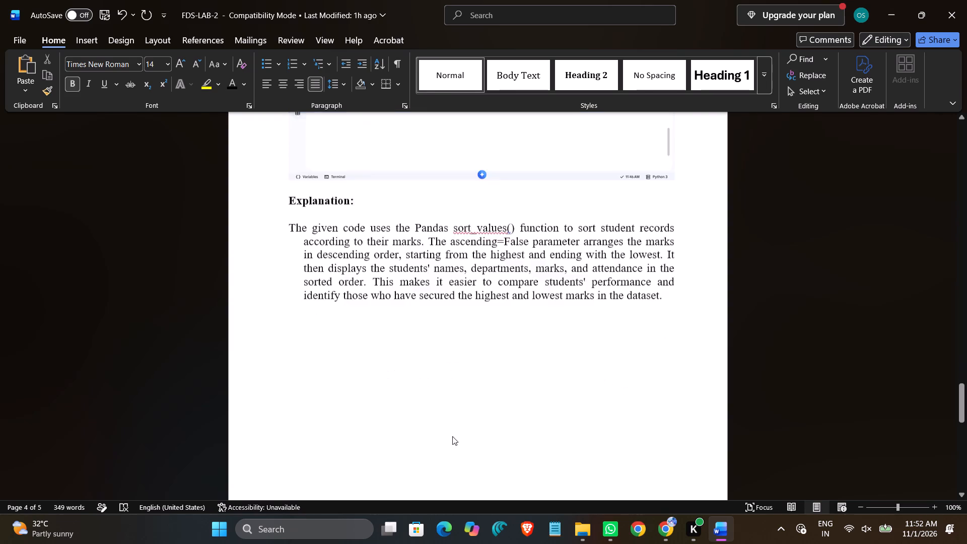
scroll(452, 436, "down", 5)
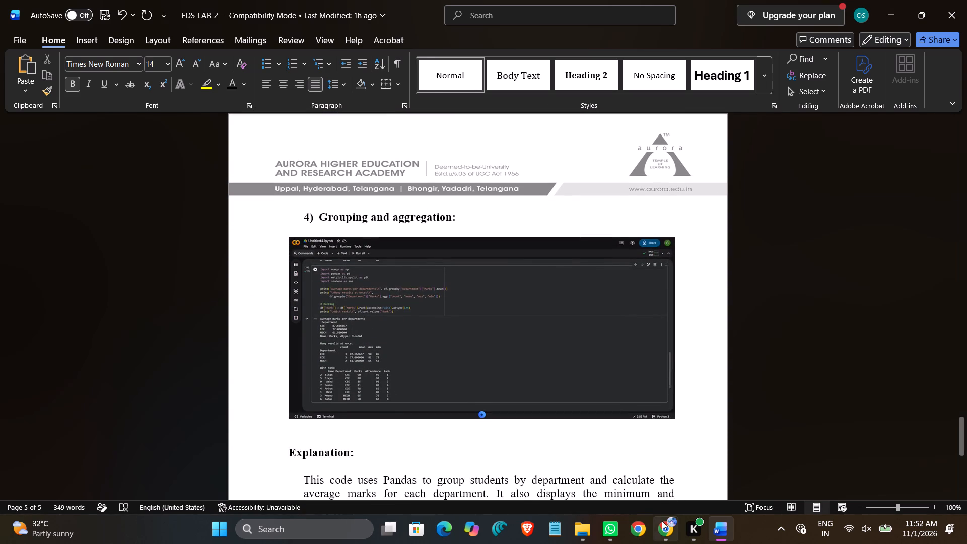
In Chrome, copy the PART E grouping and ranking code, lines 70 to 77, from the Lab 2 course page.
left_click(662, 521)
left_click(250, 0)
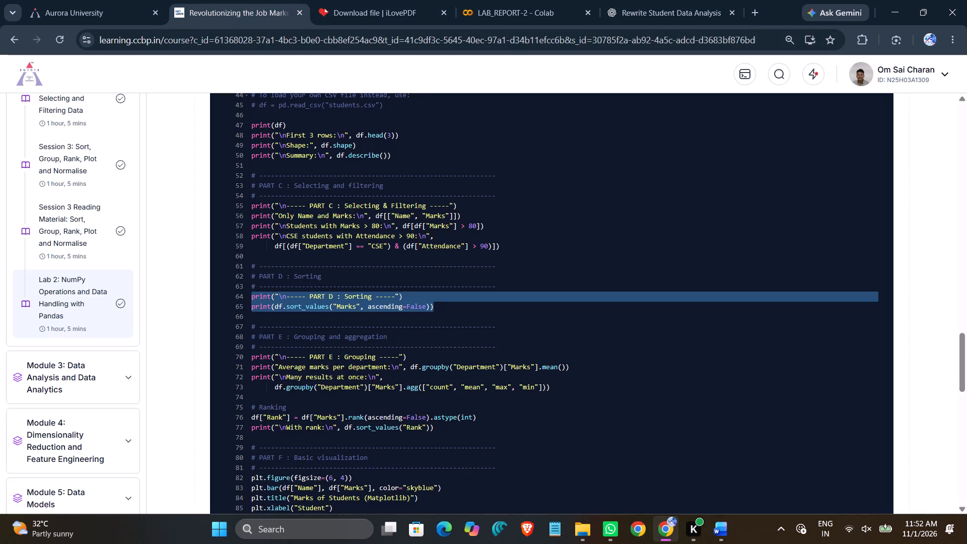
scroll(377, 293, "down", 2)
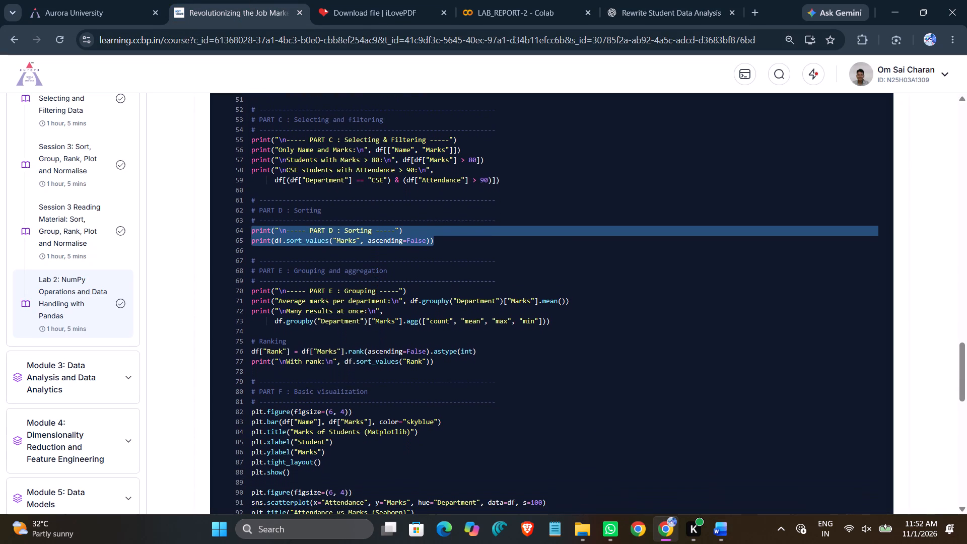
scroll(434, 346, "down", 1)
left_click_drag(437, 350, 248, 282)
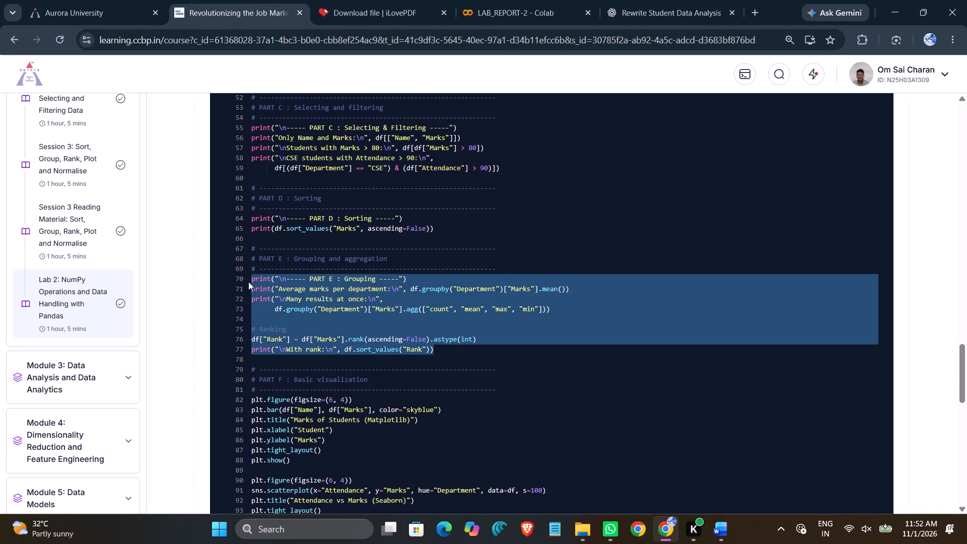
left_click_drag(248, 282, 247, 277)
key("ctrl+c")
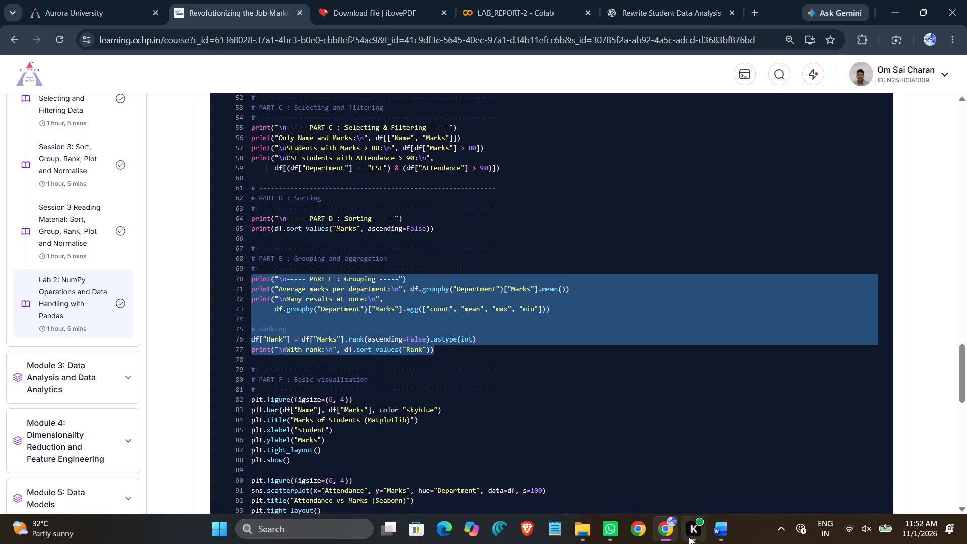
Paste the copied grouping and ranking code into a new code cell below the Sorting cell in the LAB_REPORT-2 Colab notebook.
left_click(714, 539)
scroll(401, 316, "down", 1)
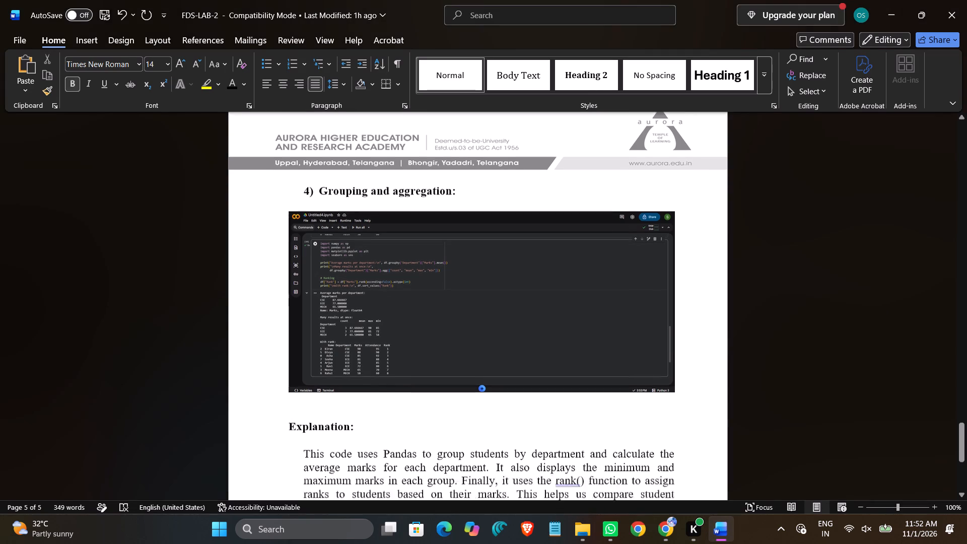
scroll(401, 316, "down", 1)
left_click(653, 537)
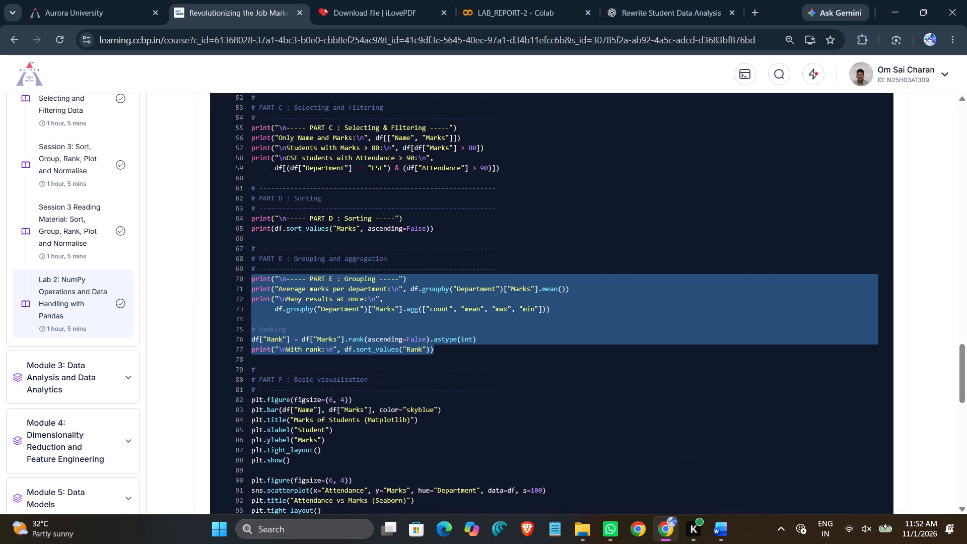
left_click(464, 0)
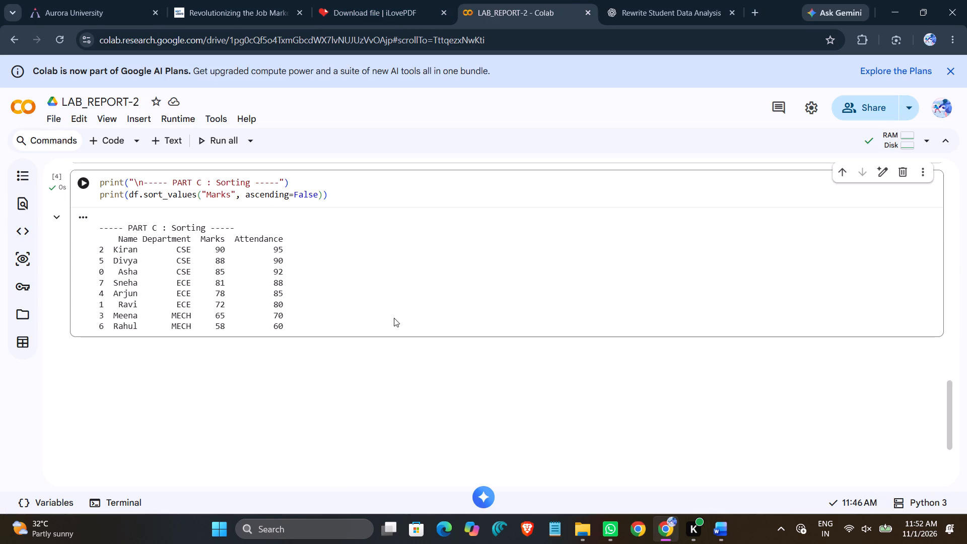
left_click(471, 339)
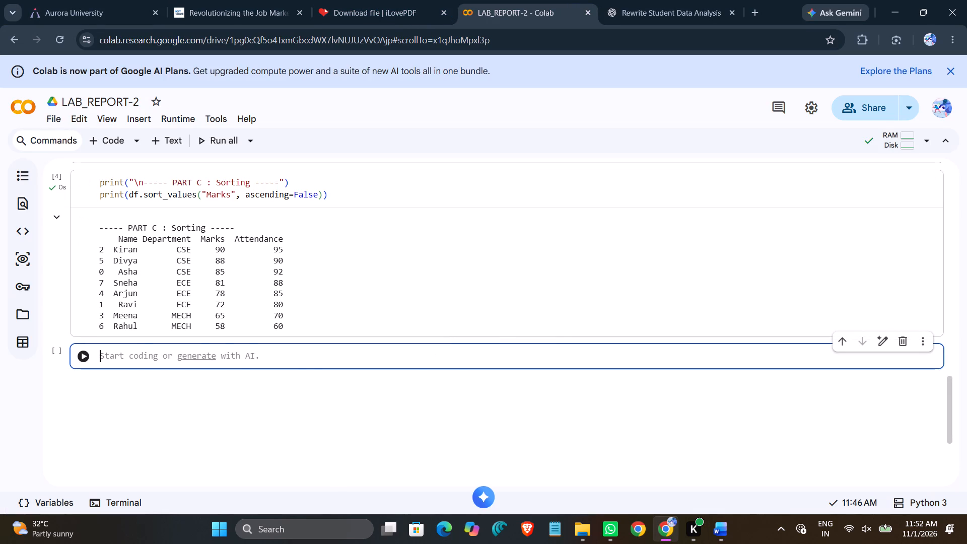
key("ctrl+v")
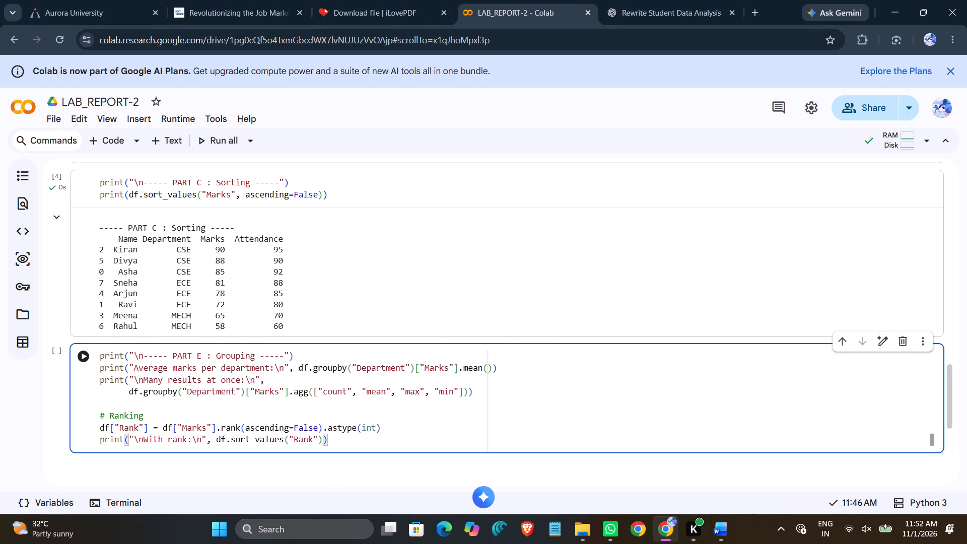
Change the Grouping cell's printed part label to PART D and run the cell.
left_click(201, 359)
key("BackSpace")
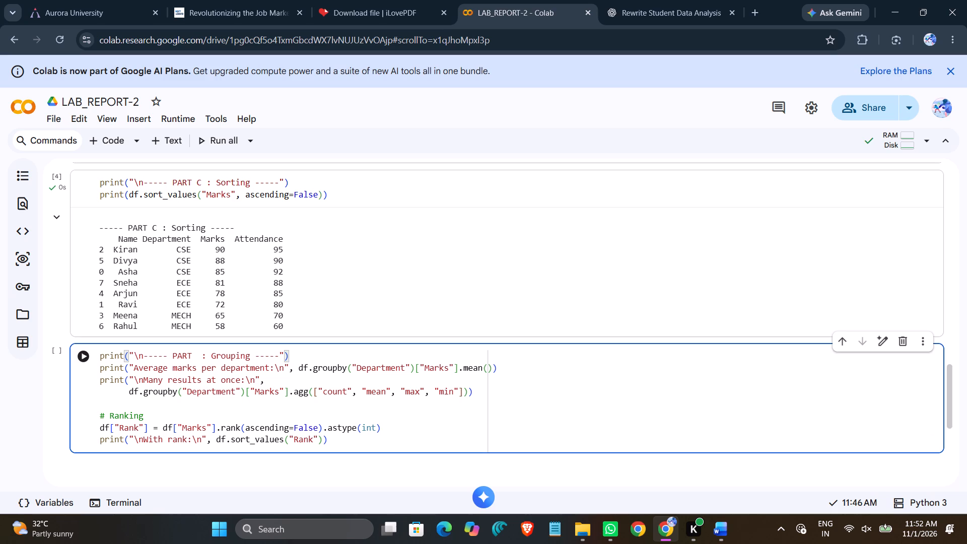
key("shift+d")
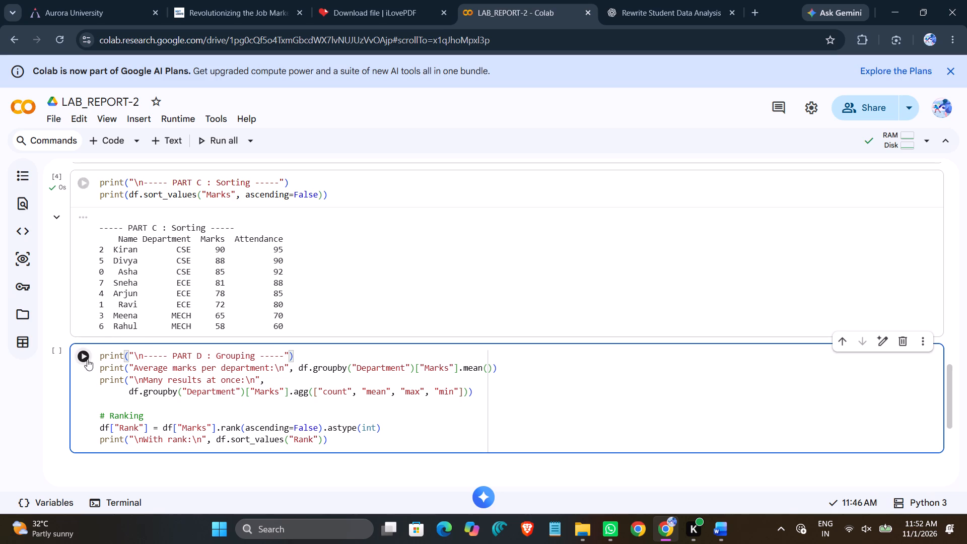
left_click(85, 359)
Reduce the notebook's page zoom and frame the whole PART D Grouping cell with its code and output.
scroll(303, 366, "down", 5)
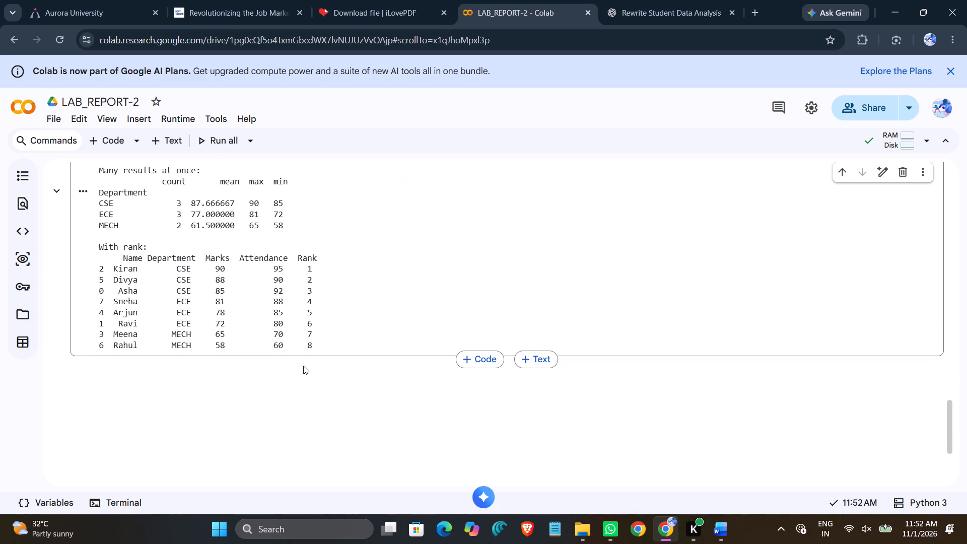
scroll(303, 366, "down", 1)
key("ctrl+minus")
key("ctrl+minus")
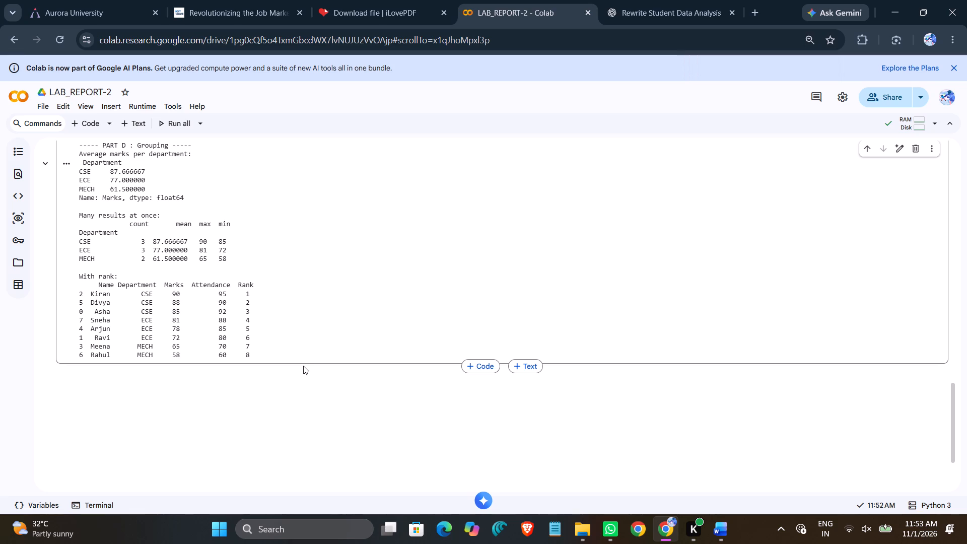
scroll(303, 366, "up", 2)
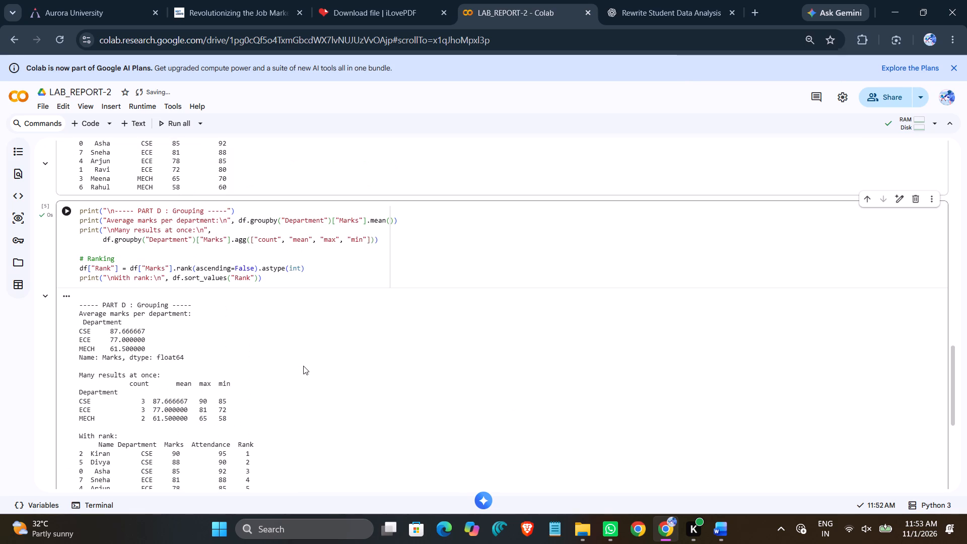
scroll(303, 366, "down", 1)
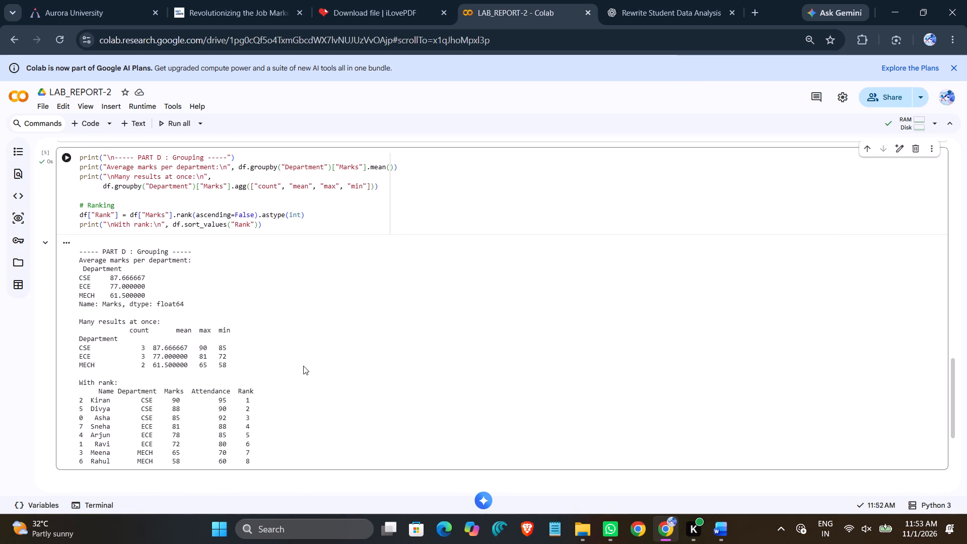
Capture a screenshot of the Colab page area showing the PART D Grouping cell, leaving out the browser bars and taskbar.
key("Print")
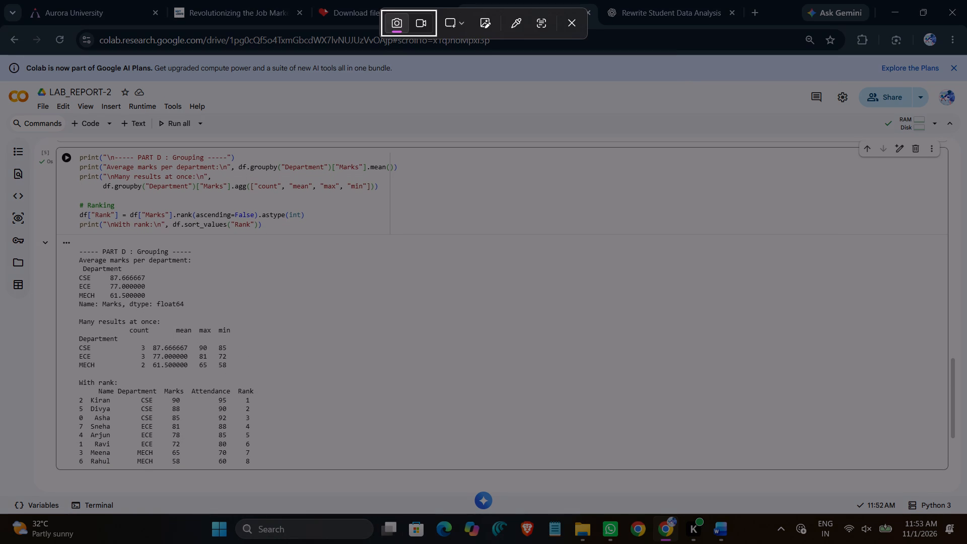
left_click_drag(0, 54, 966, 519)
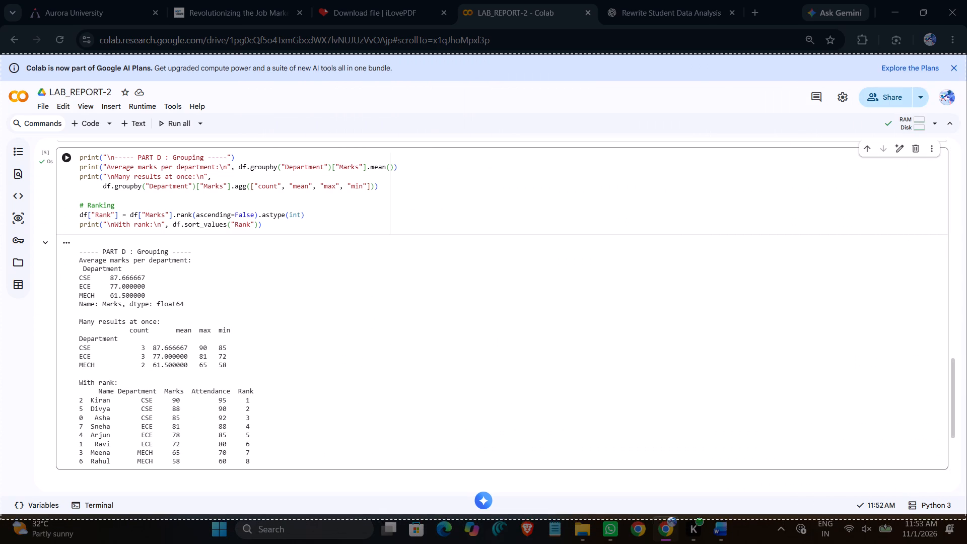
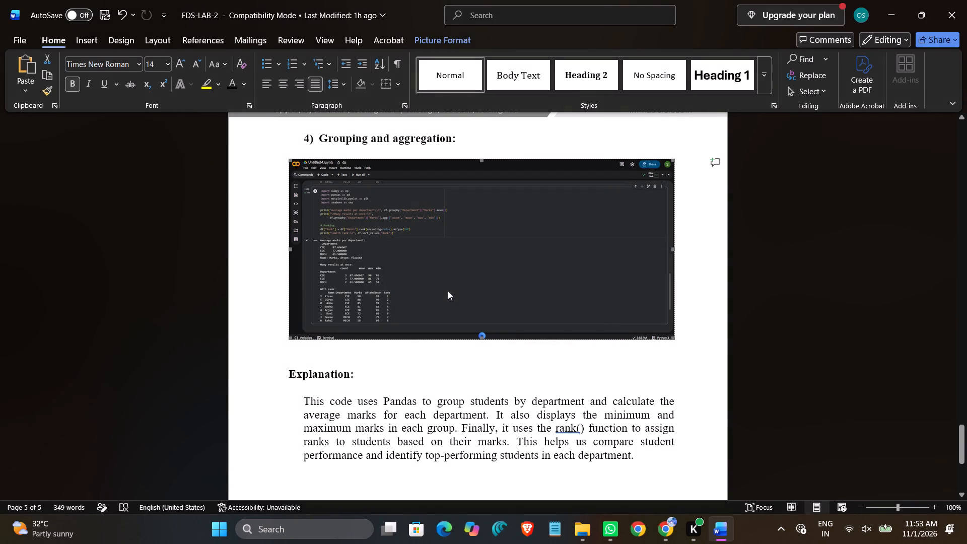
Replace the old screenshot under the "4) Grouping and aggregation" heading with the copied screenshot of the LAB_REPORT-2 Grouping cell.
left_click(444, 281)
key("BackSpace")
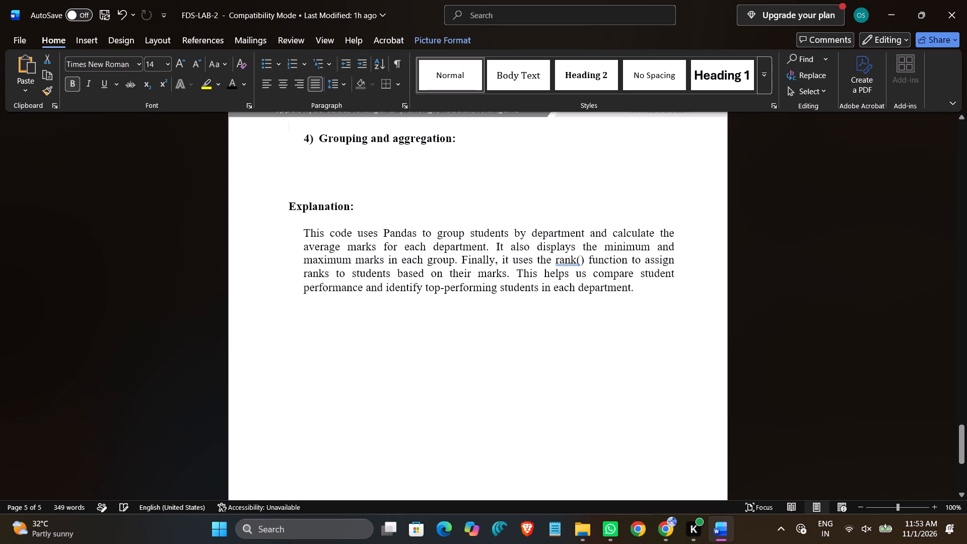
key("ctrl+v")
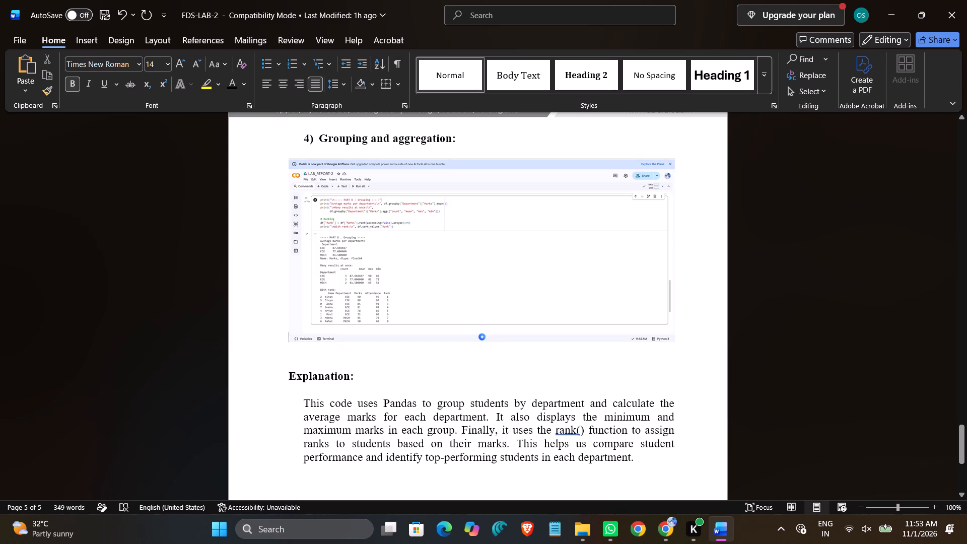
Select the whole Explanation paragraph below the Grouping and aggregation screenshot.
scroll(468, 401, "down", 1)
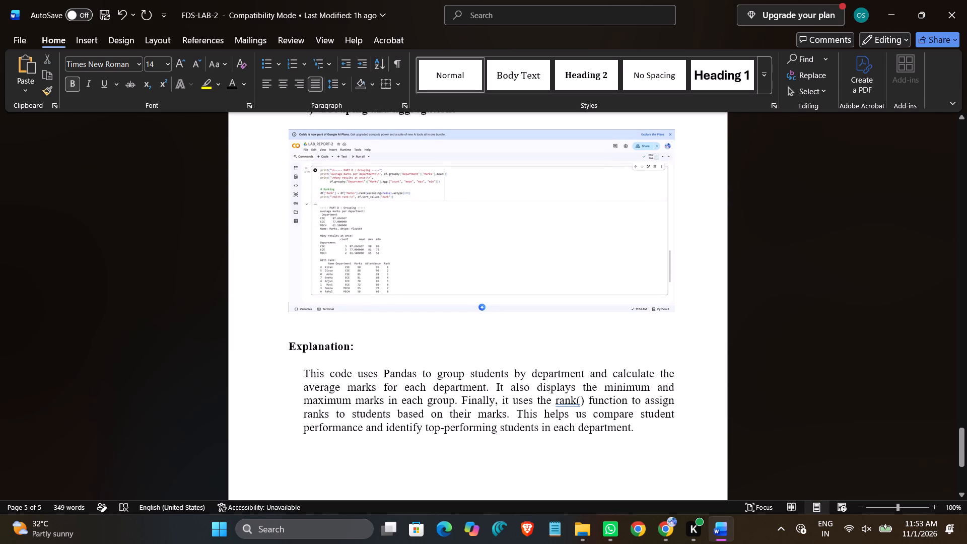
left_click_drag(634, 433, 310, 369)
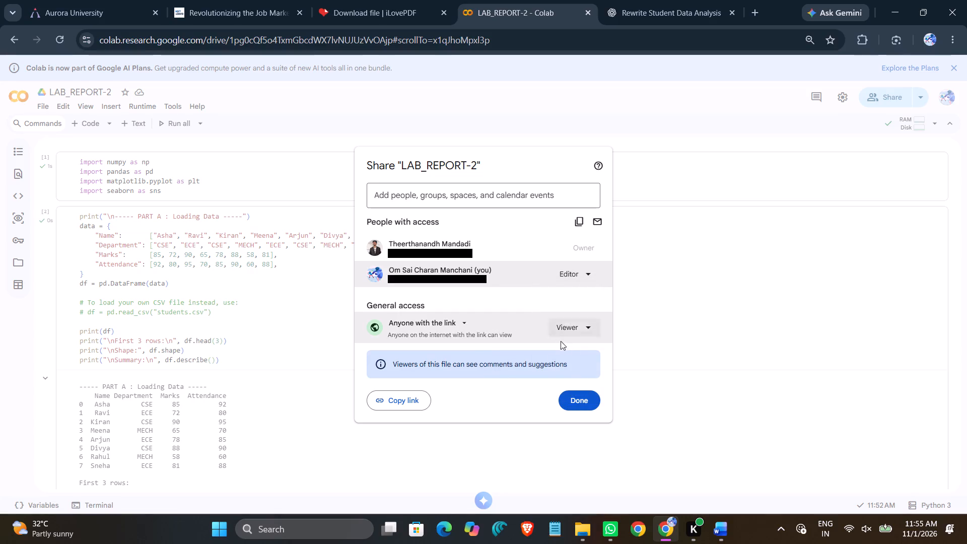
left_click(410, 399)
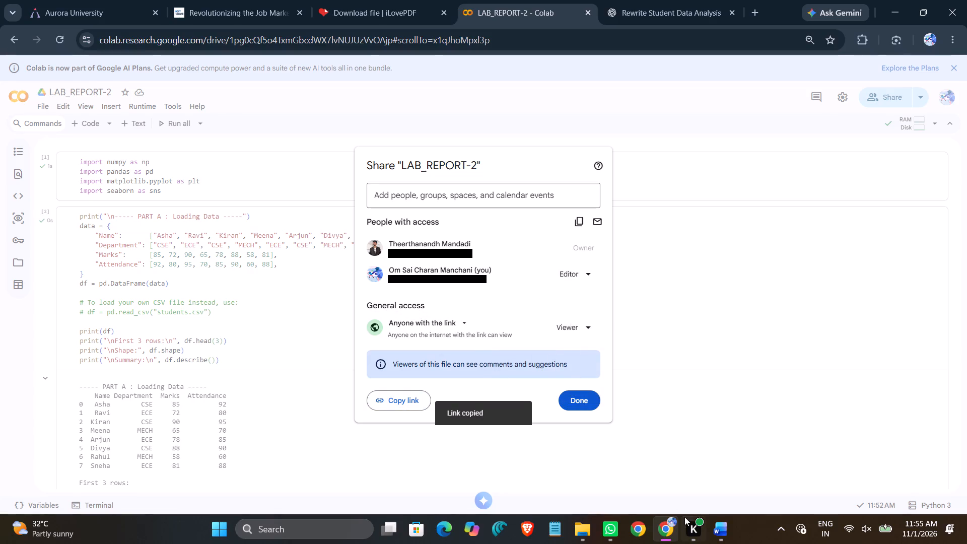
left_click(720, 521)
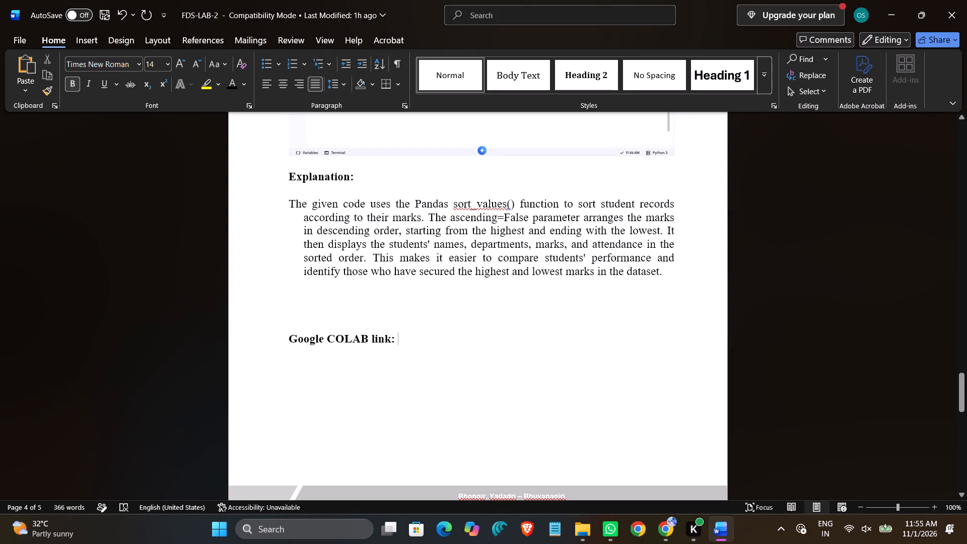
key("ctrl+v")
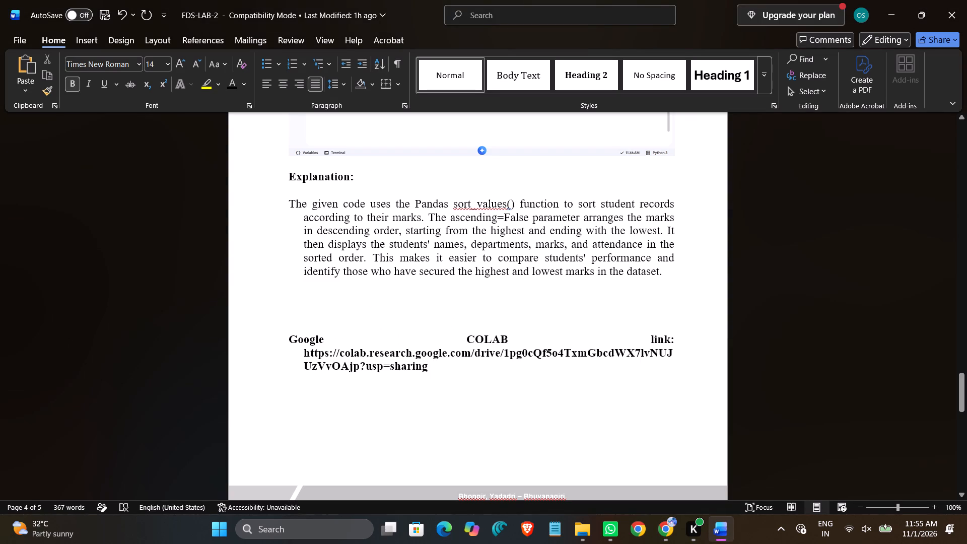
Replace the spaces in the link label with underscores so that it reads "Google_COLAB_link:".
left_click(466, 339)
key("BackSpace")
key("shift+underscore")
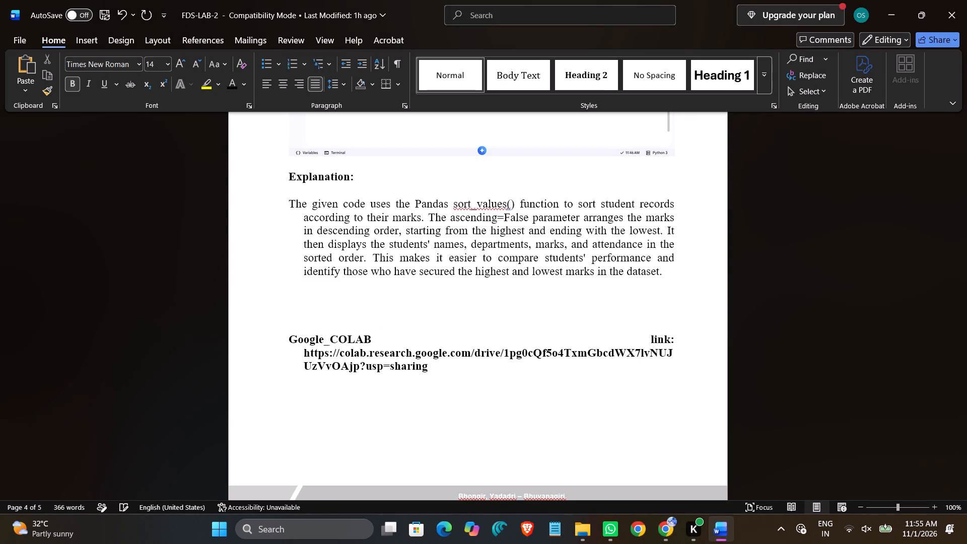
key("ctrl+Right")
key("Right")
key("Left")
key("BackSpace")
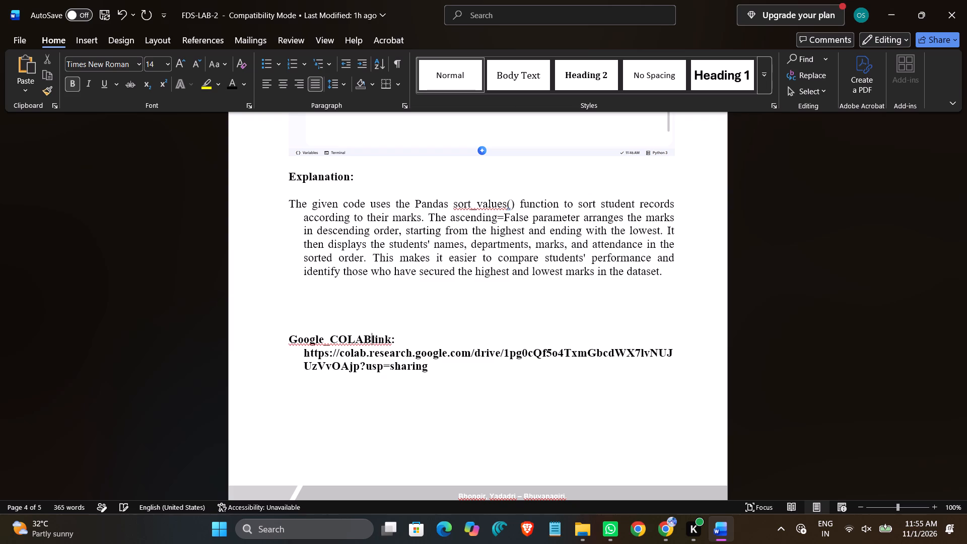
key("shift+underscore")
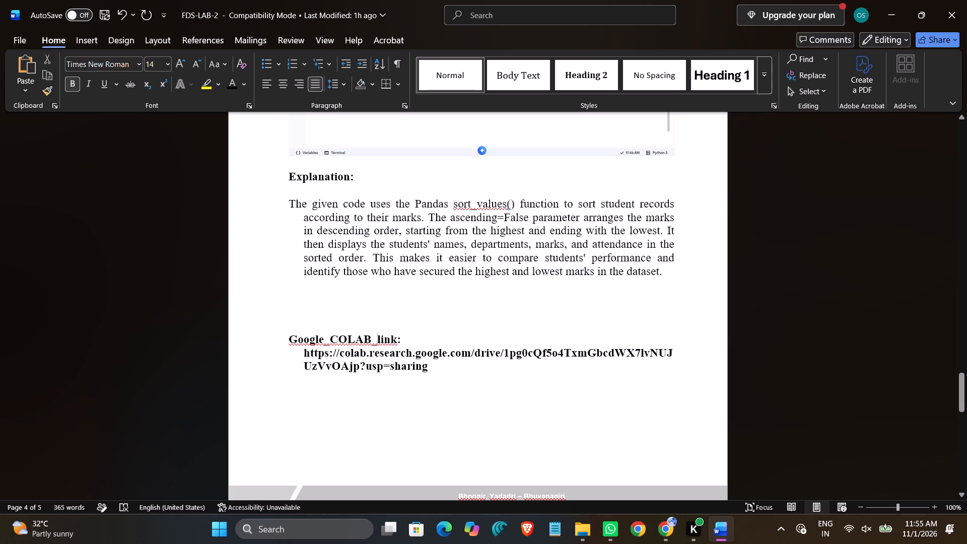
left_click(397, 343)
key("space")
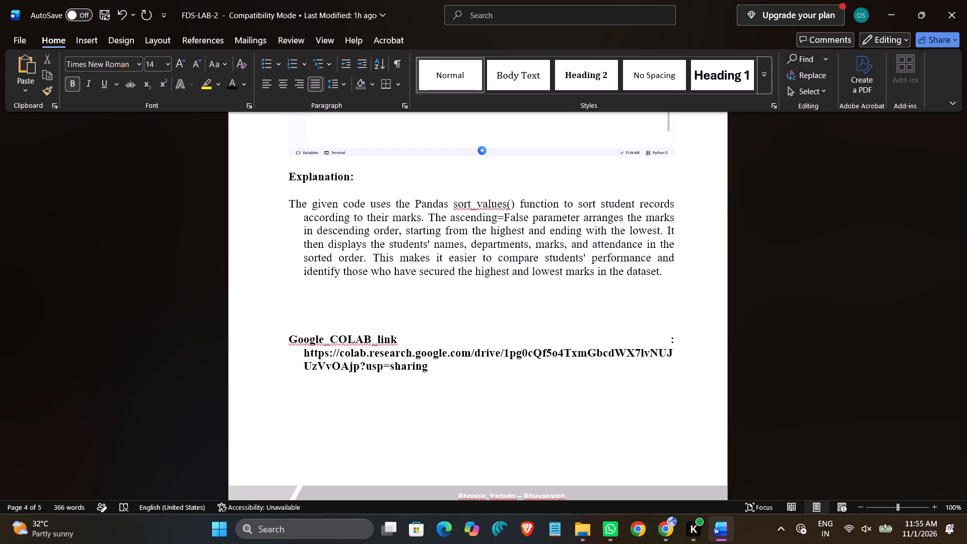
key("BackSpace")
left_click(400, 340)
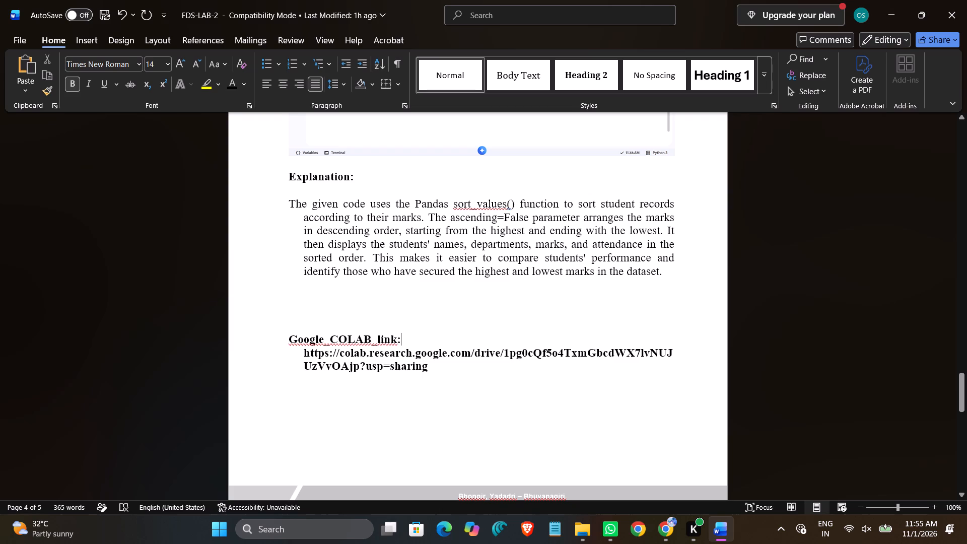
Move the Colab URL onto its own line below the "Google_COLAB_link:" label.
key("Return")
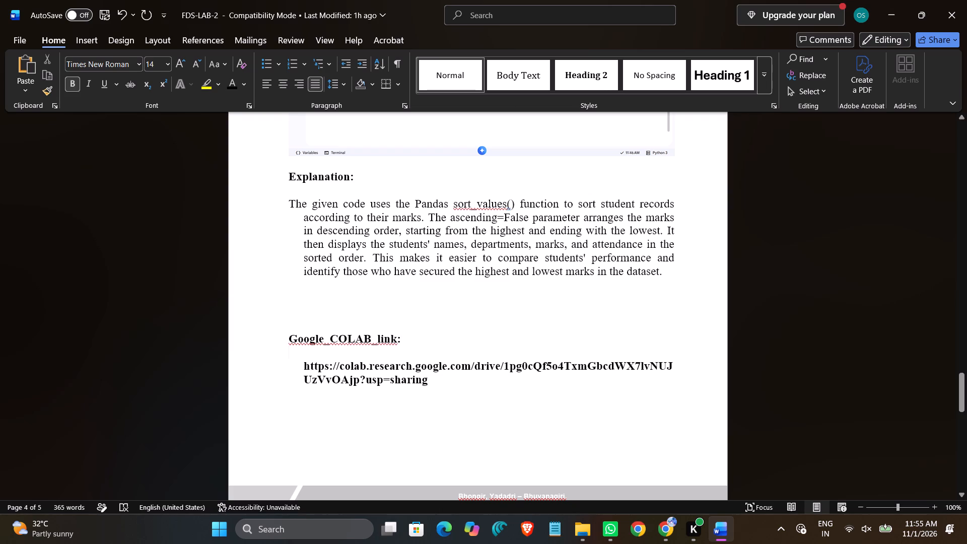
left_click(378, 343)
Turn the Colab URL text into a hyperlink to the same address and save the report.
left_click_drag(430, 382, 303, 367)
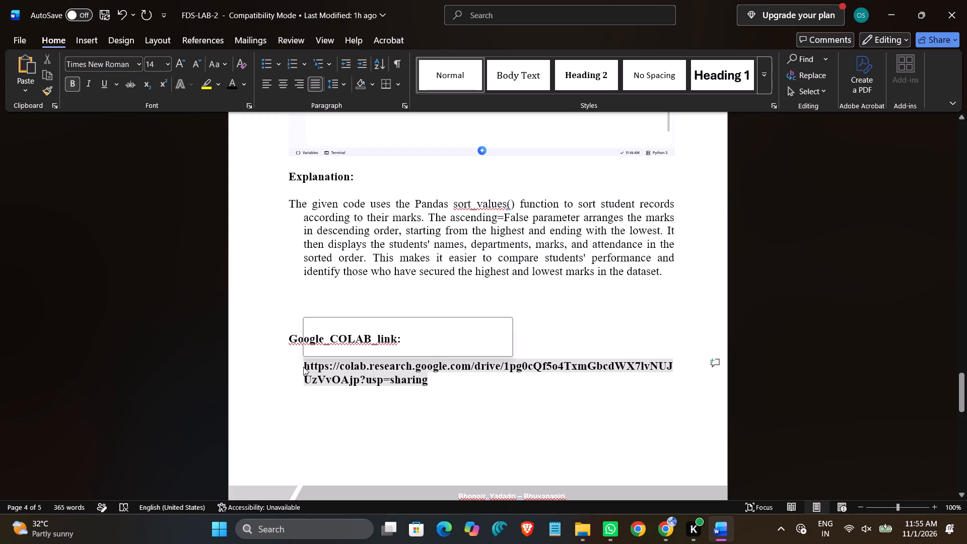
key("ctrl+k")
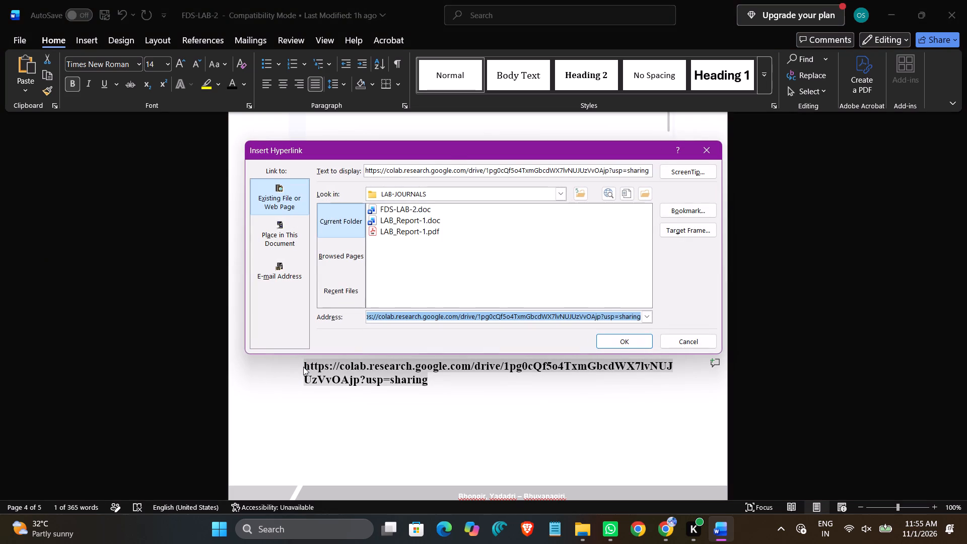
left_click(601, 341)
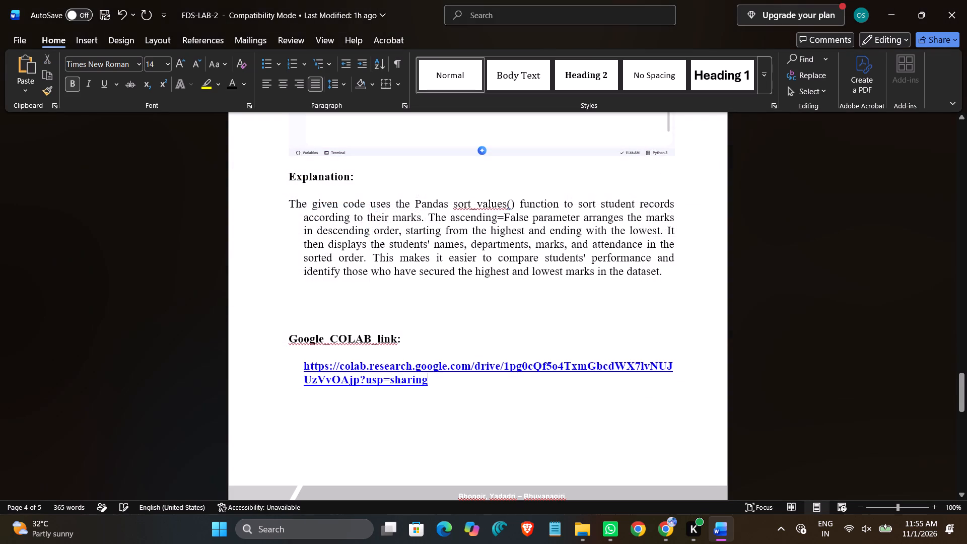
left_click(105, 11)
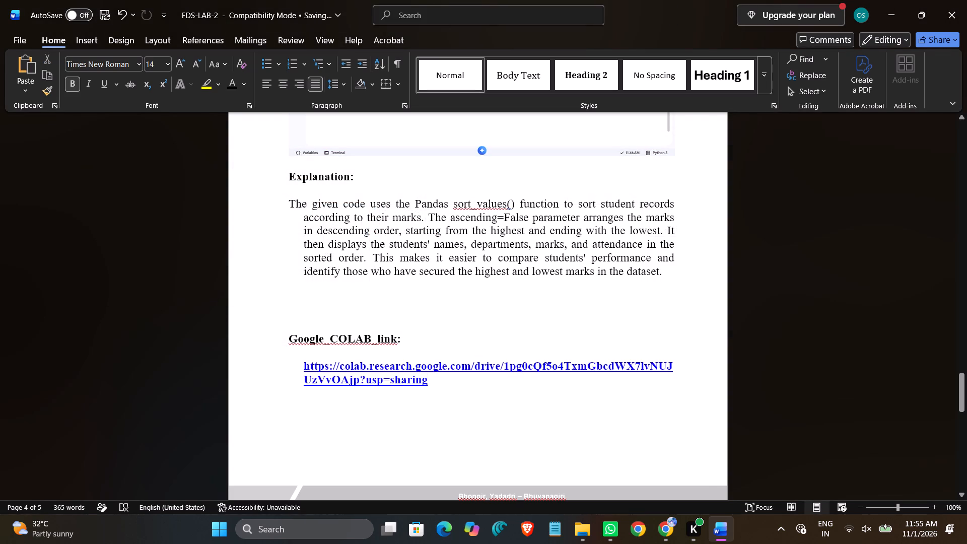
Cut the link label and hyperlink from below the Sorting explanation and add an empty line, moving the "Grouping and aggregation:" heading to the next page.
scroll(444, 315, "up", 4)
scroll(444, 315, "down", 2)
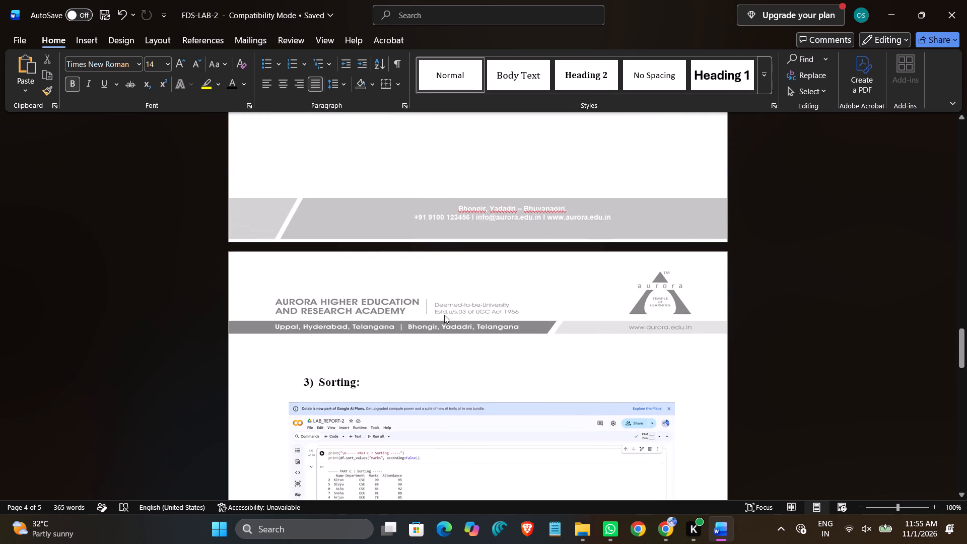
scroll(444, 315, "down", 4)
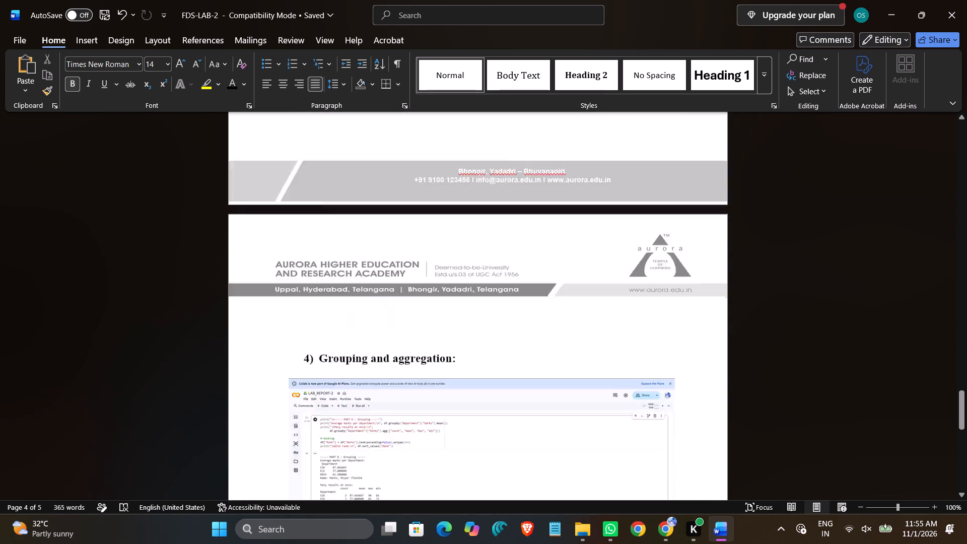
scroll(444, 315, "down", 1)
scroll(444, 315, "up", 5)
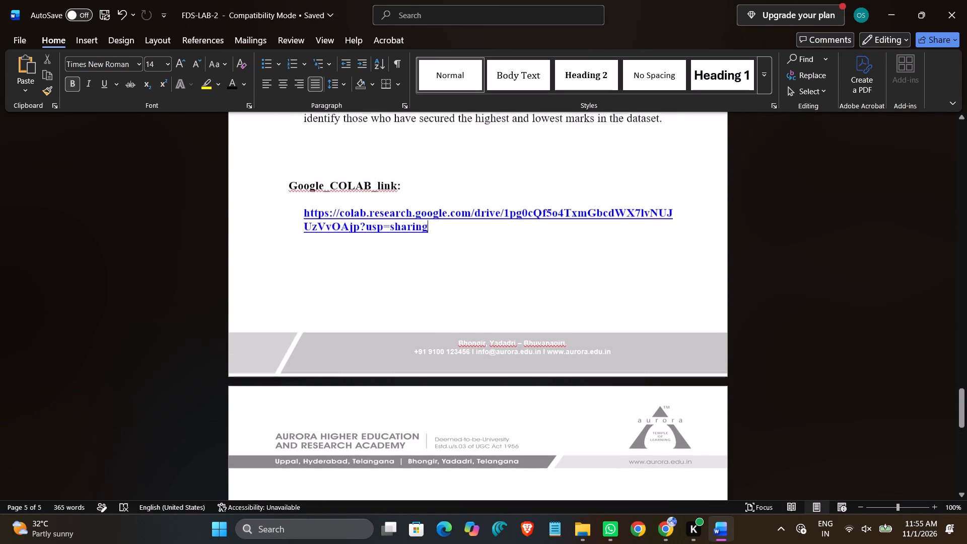
left_click_drag(430, 232, 293, 185)
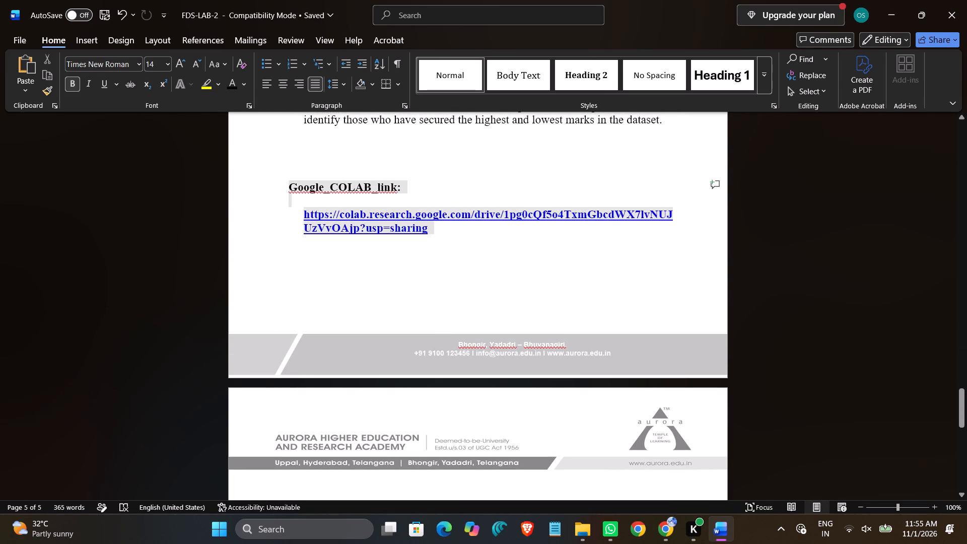
left_click_drag(293, 185, 278, 183)
key("ctrl+x")
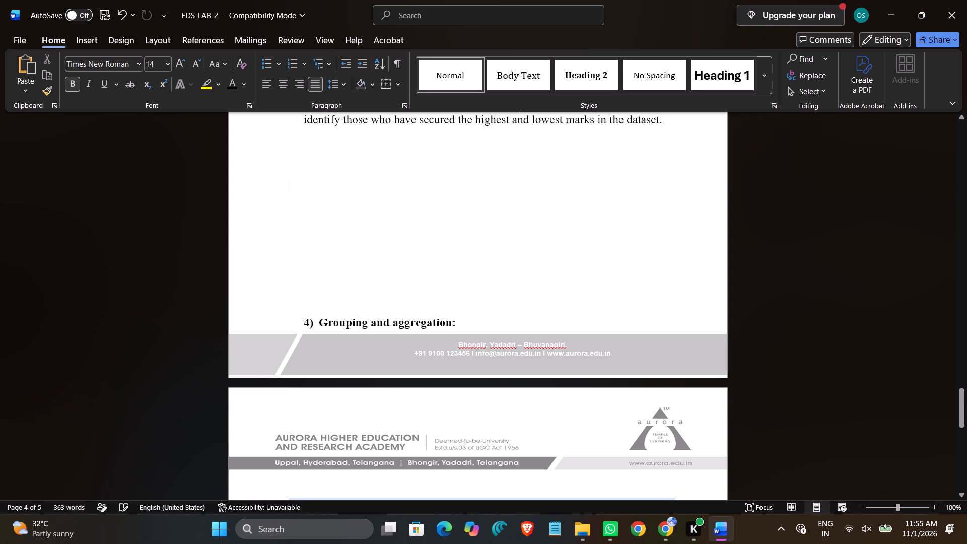
key("Return")
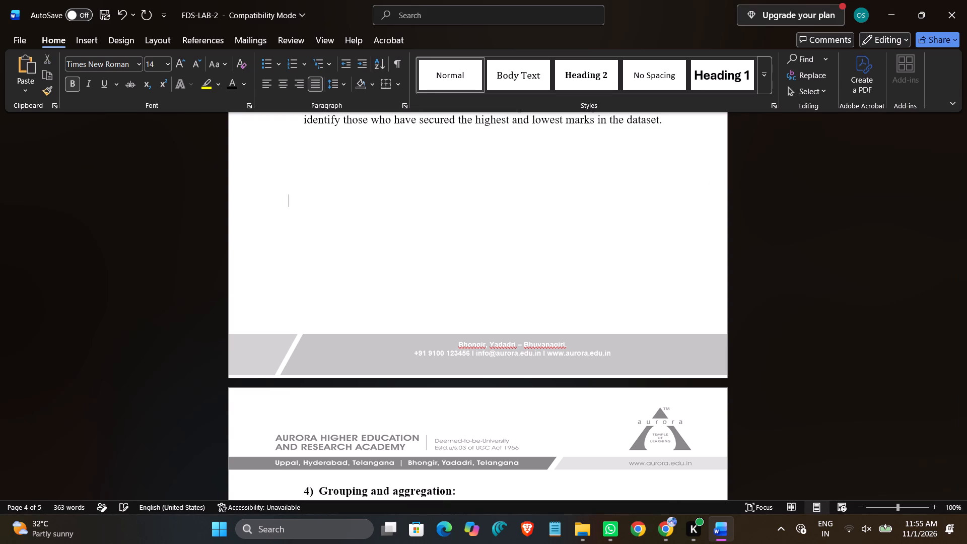
Paste the cut link label and hyperlink below the Grouping and aggregation explanation on the last page, and save the report.
scroll(439, 354, "down", 5)
left_click(347, 299)
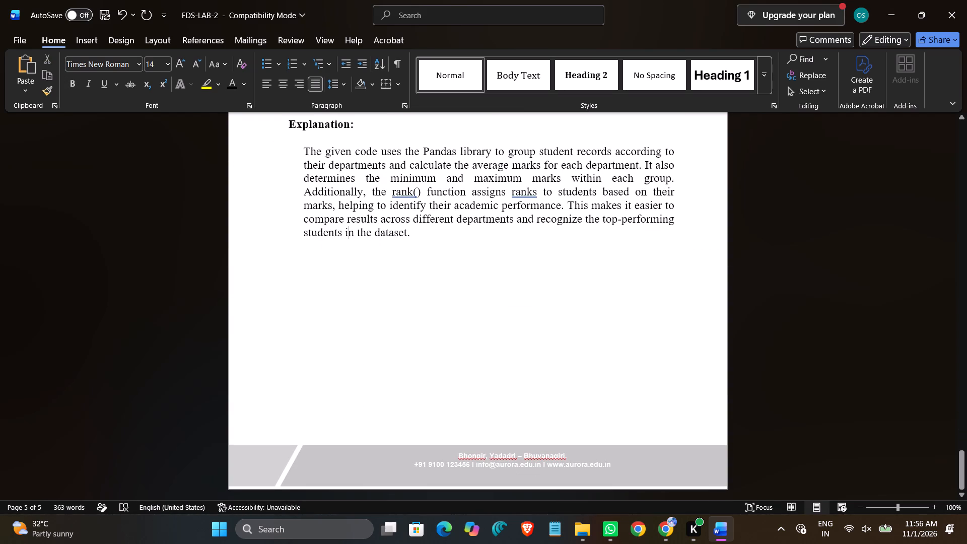
double_click(314, 283)
double_click(312, 283)
key("ctrl+v")
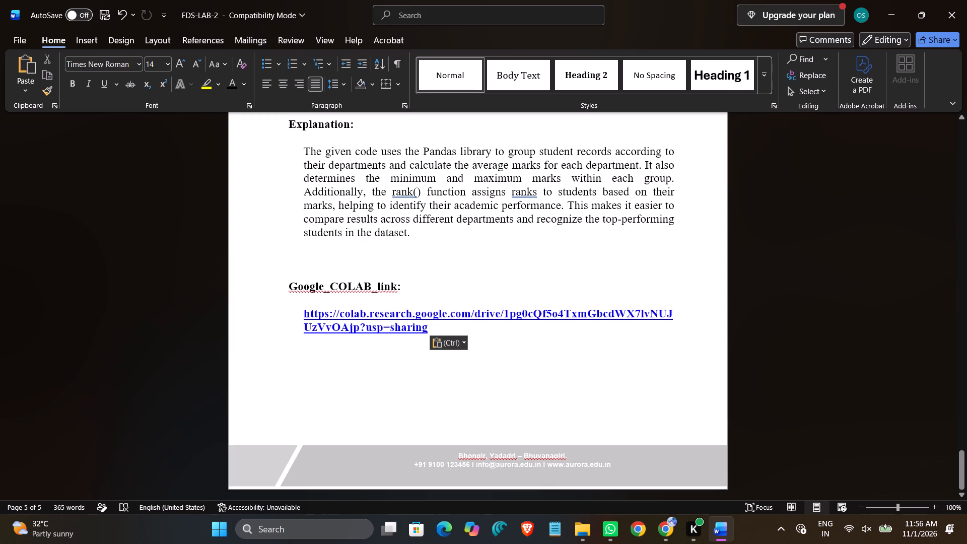
left_click(103, 16)
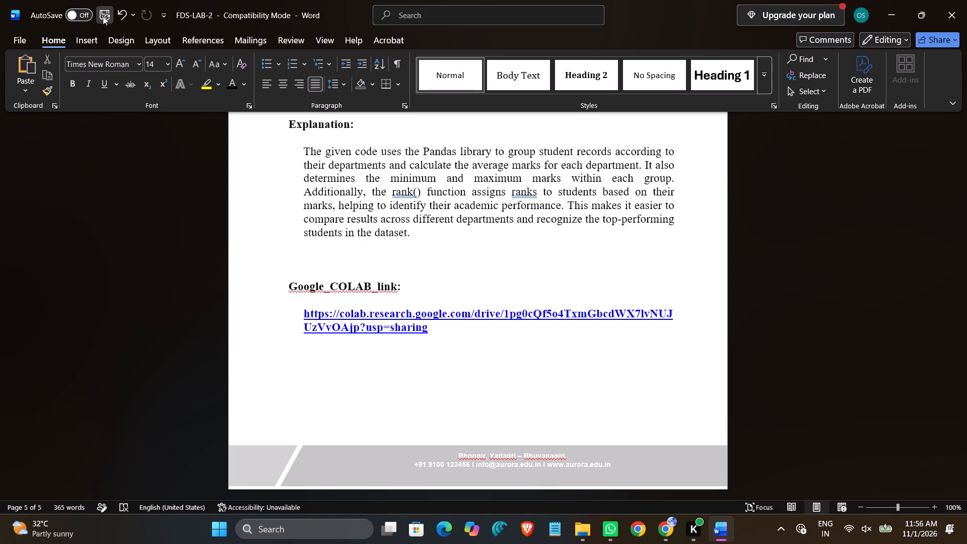
Look back through the saved report from the last page to the student details table on the first page.
scroll(514, 224, "up", 2)
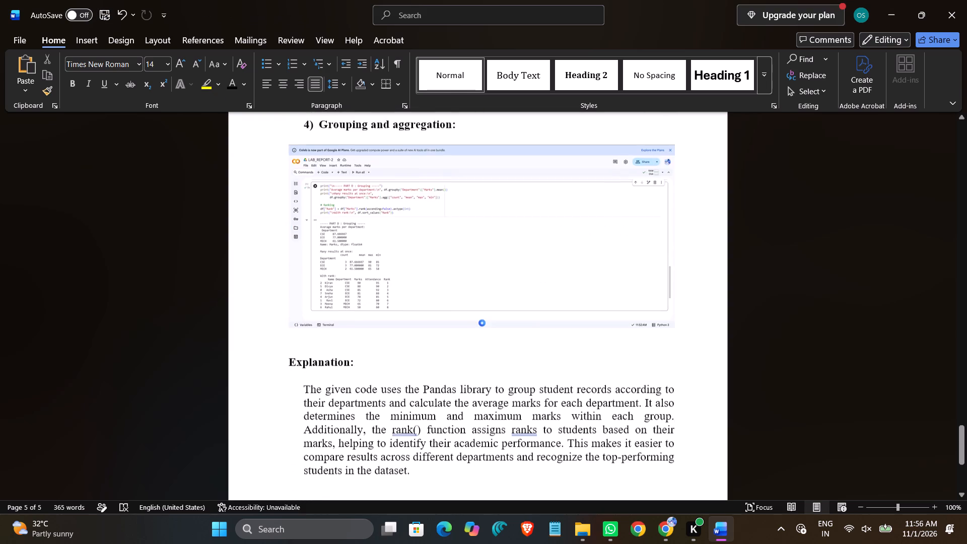
scroll(514, 224, "up", 4)
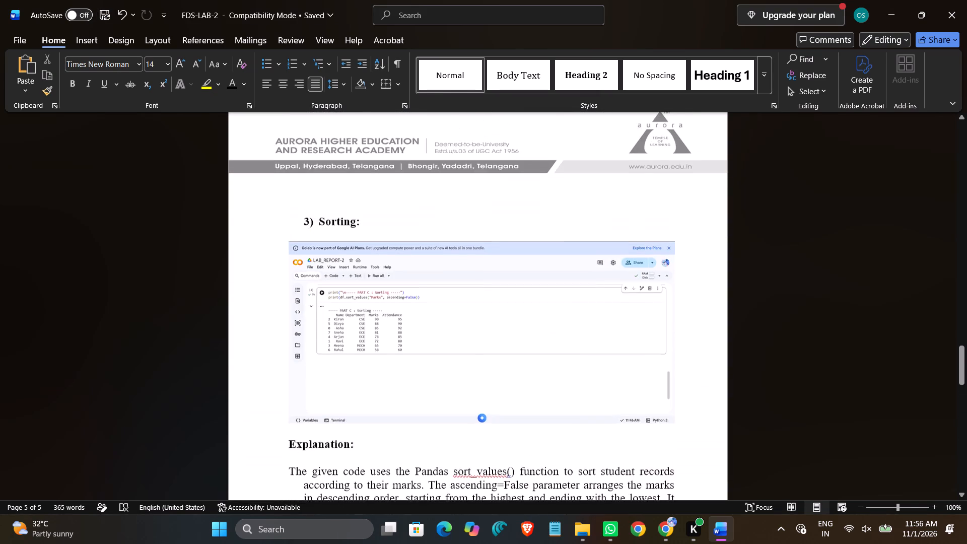
scroll(514, 224, "up", 10)
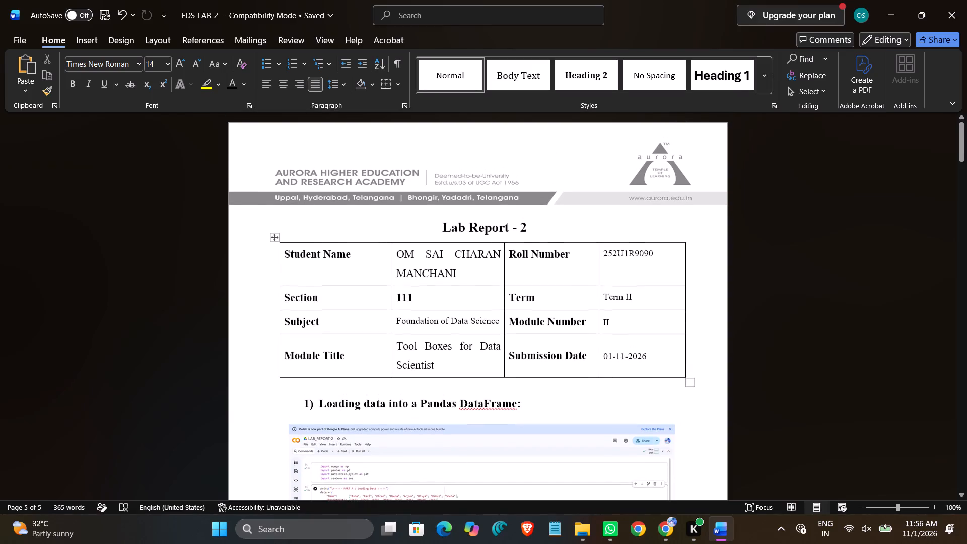
Close the Word report and go to iLovePDF's Word to PDF upload page in Chrome, dismissing Colab's sharing dialog on the way.
left_click(966, 0)
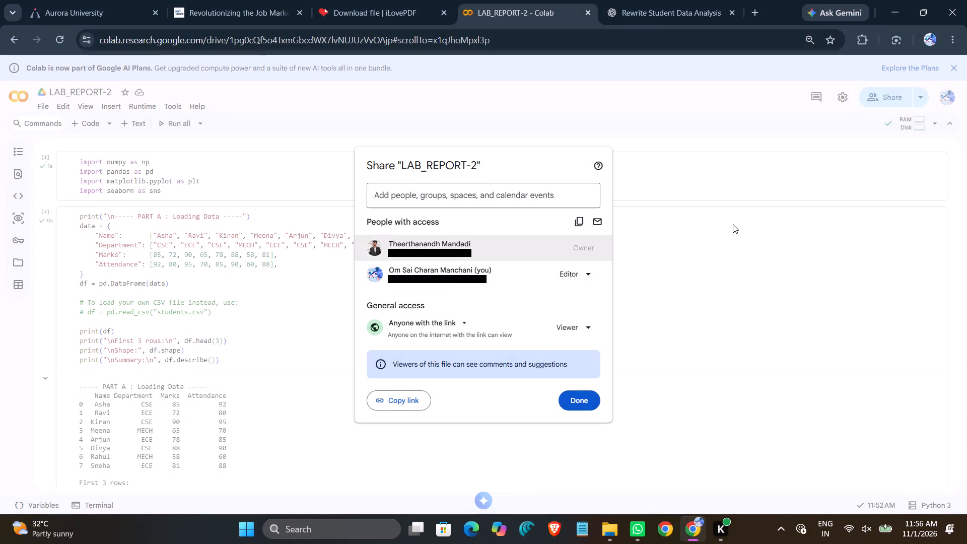
left_click(733, 224)
left_click(376, 3)
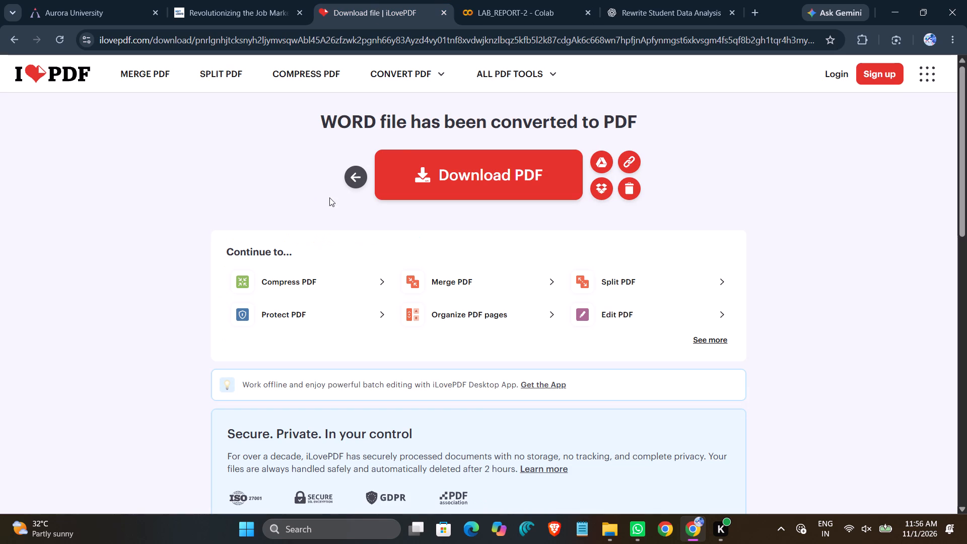
left_click(355, 169)
Load the FDS-LAB-2 document from the LAB-JOURNALS folder into the Word to PDF converter.
left_click(456, 199)
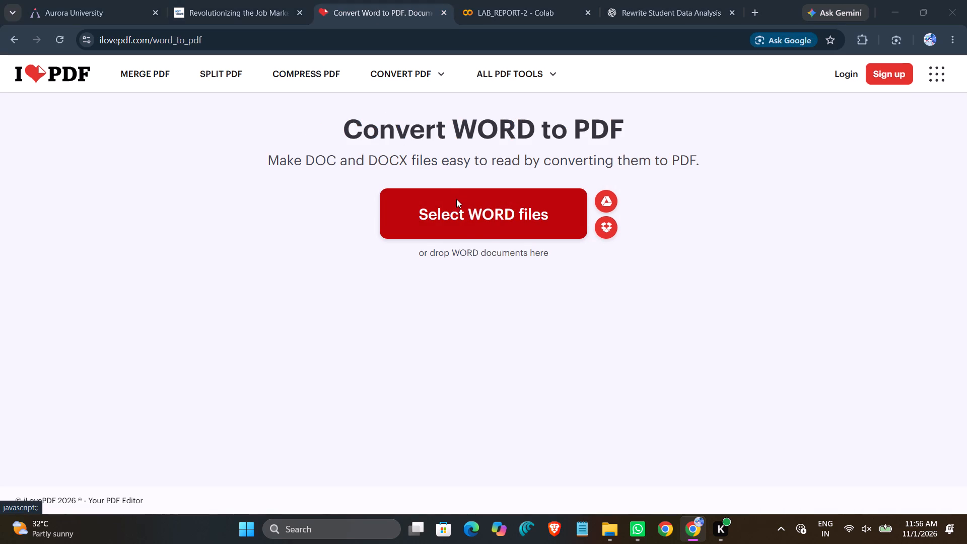
scroll(59, 190, "down", 1)
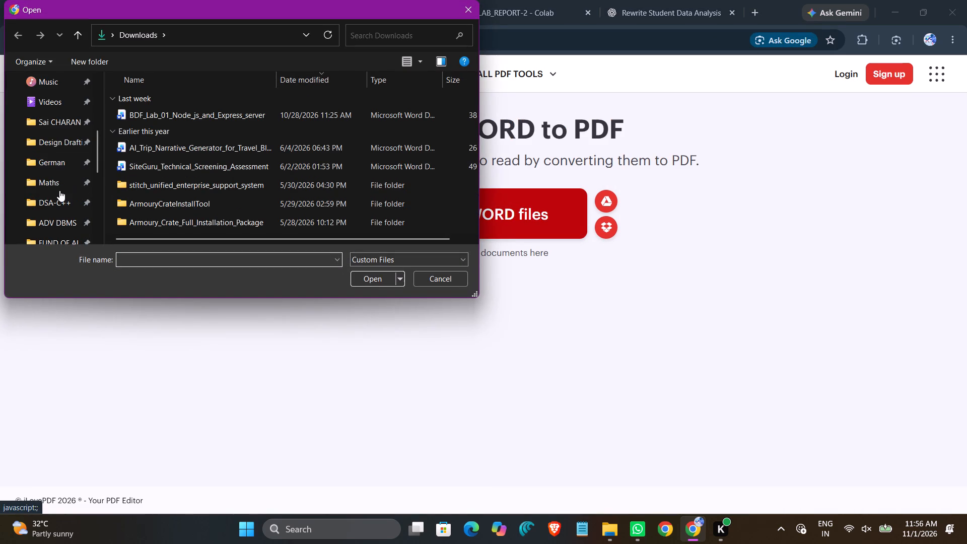
scroll(59, 190, "down", 1)
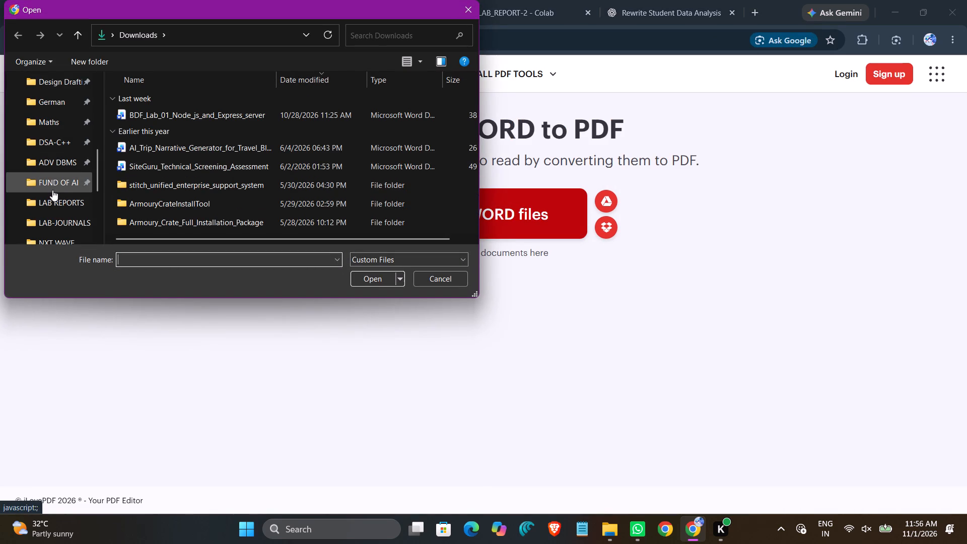
left_click(53, 190)
double_click(244, 117)
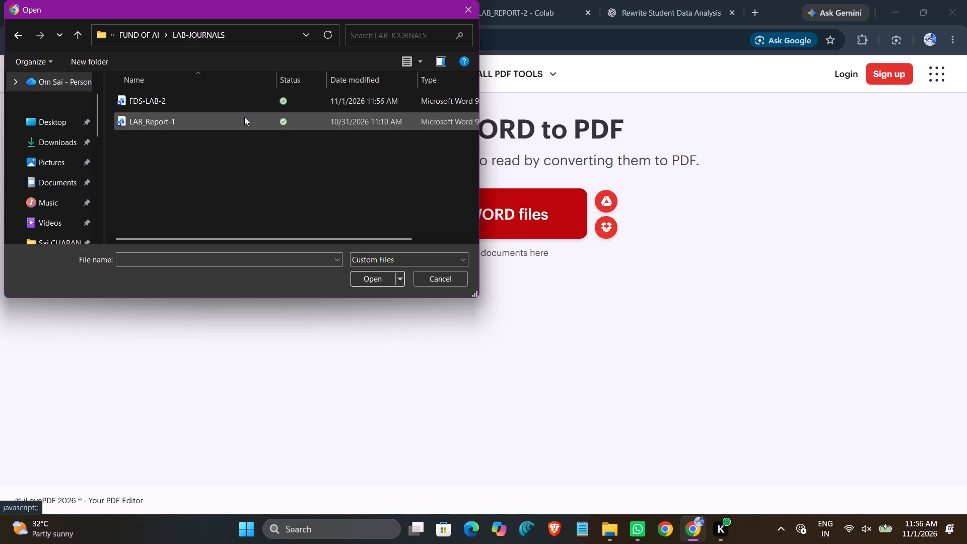
double_click(229, 100)
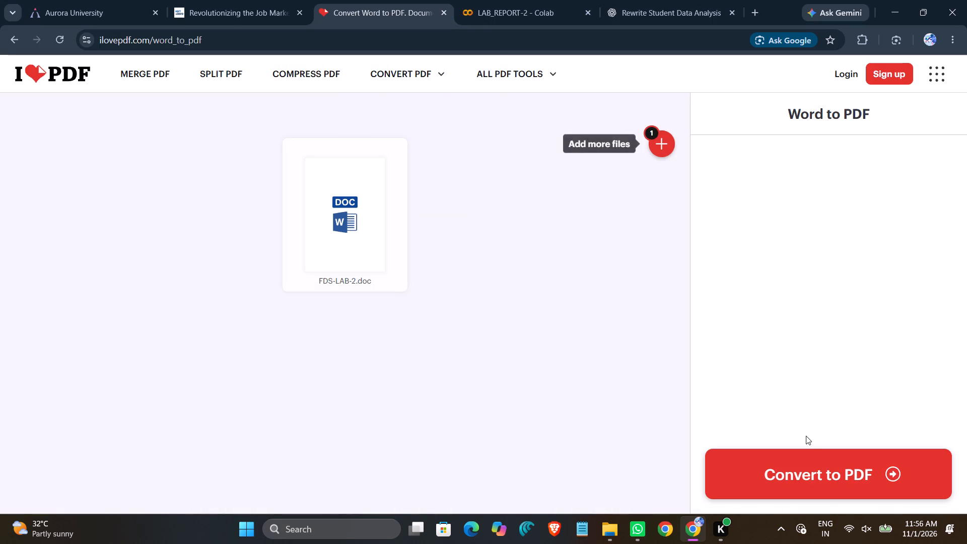
Convert FDS-LAB-2.doc to PDF and download the resulting file.
left_click(839, 465)
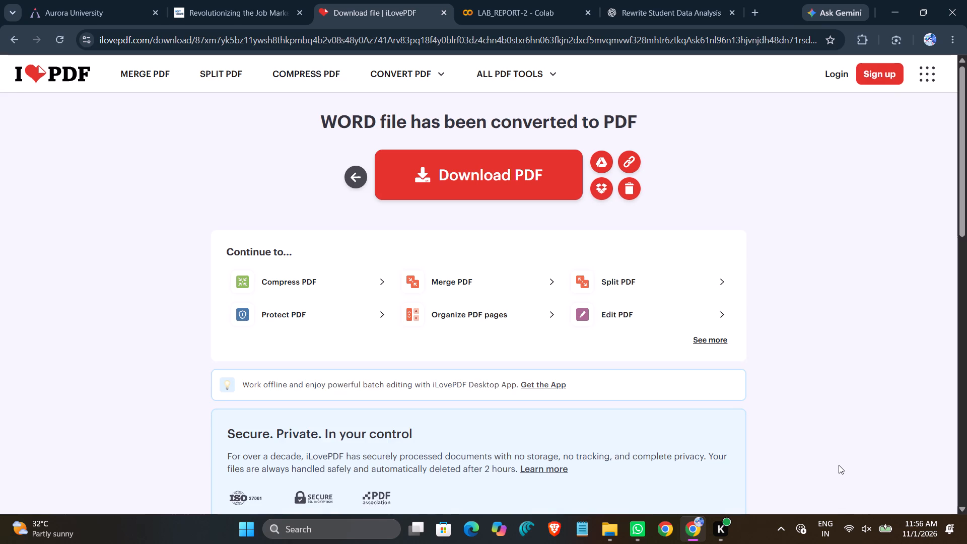
left_click(507, 188)
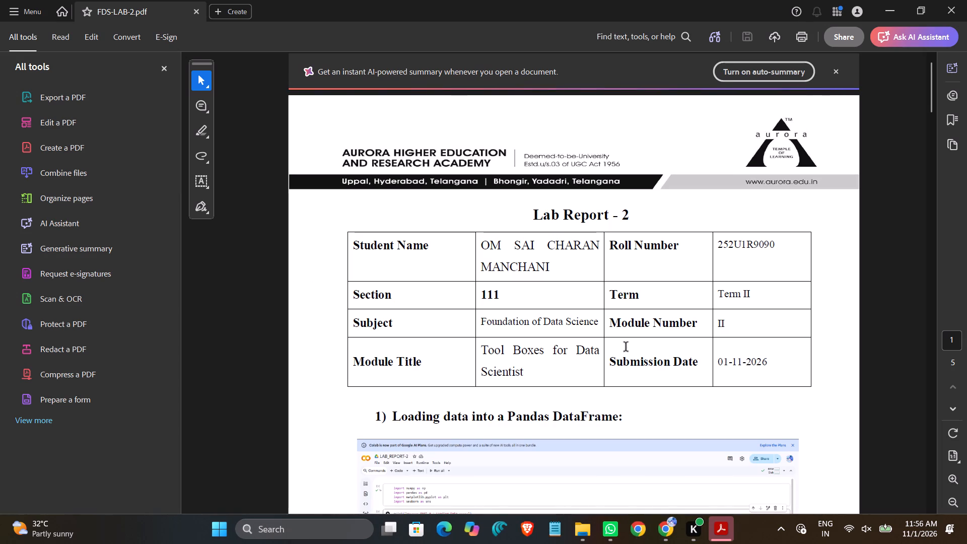
Review the pages of FDS-LAB-2.pdf in Acrobat, checking the screenshots, explanations and layout through to the Colab link section.
scroll(626, 348, "down", 3)
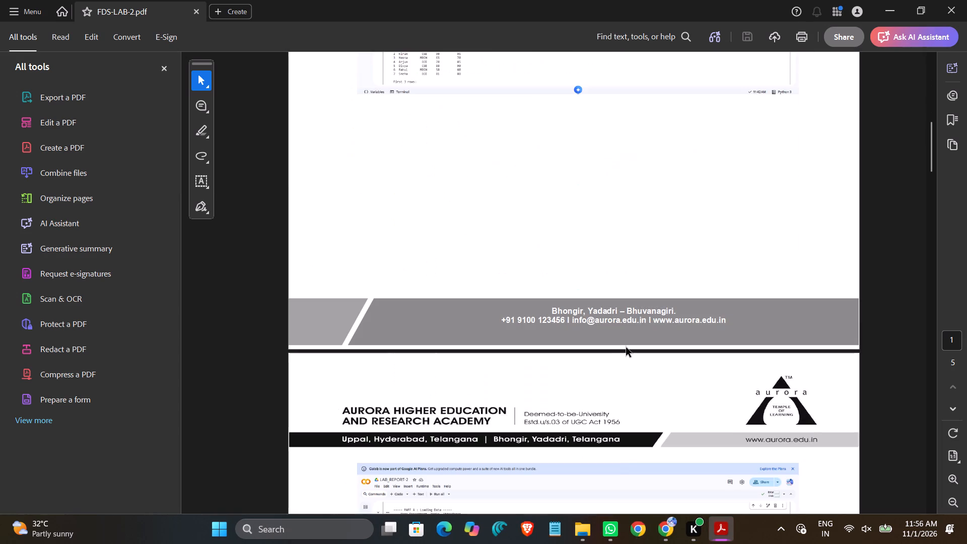
scroll(626, 348, "up", 3)
scroll(626, 348, "down", 4)
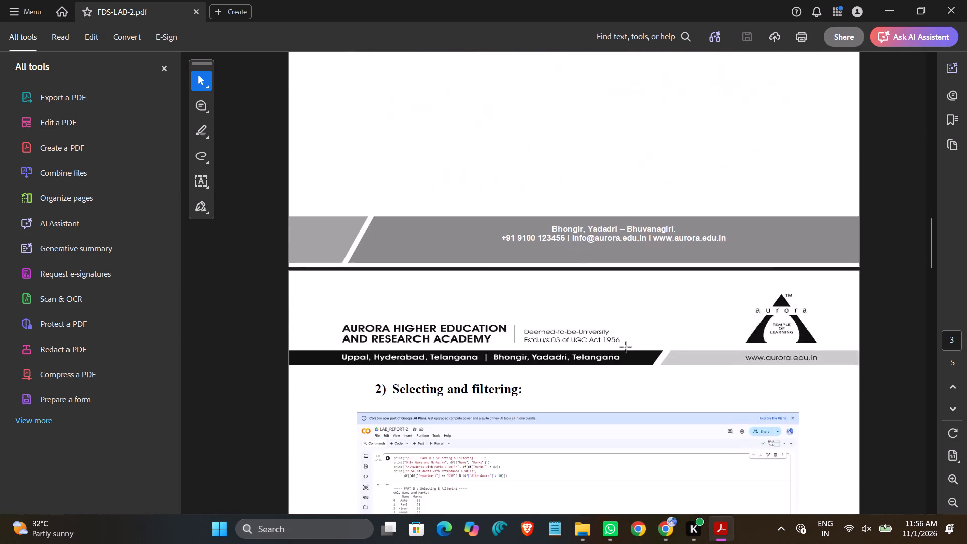
scroll(626, 348, "up", 2)
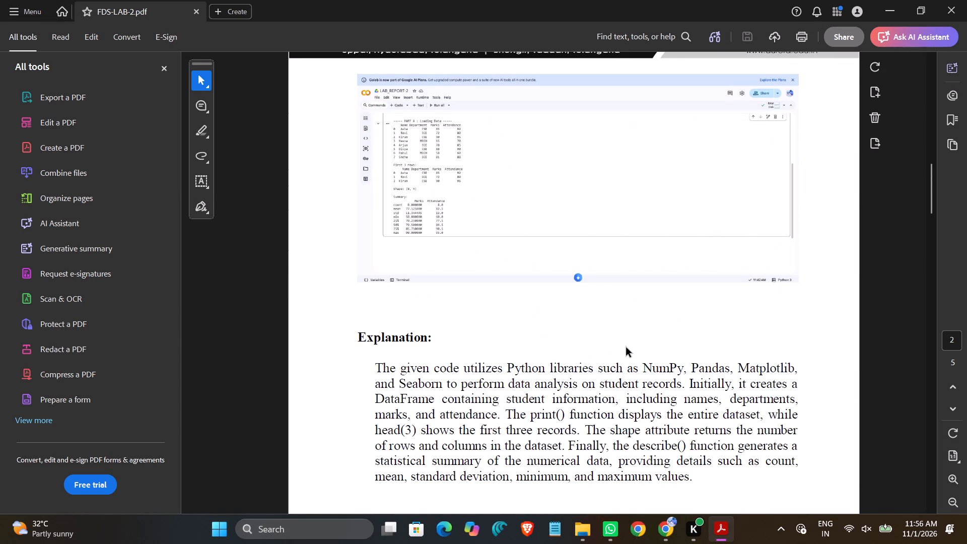
scroll(626, 348, "down", 4)
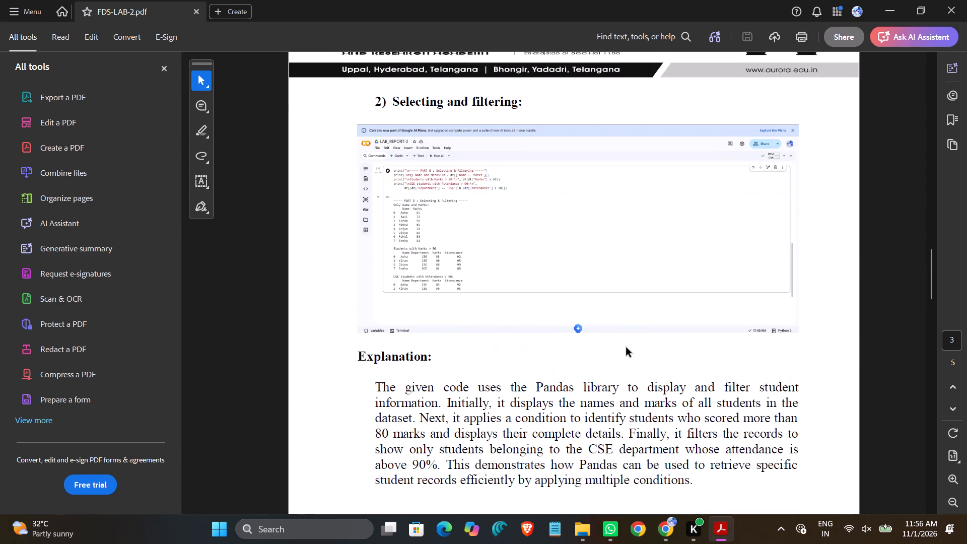
scroll(626, 348, "down", 1)
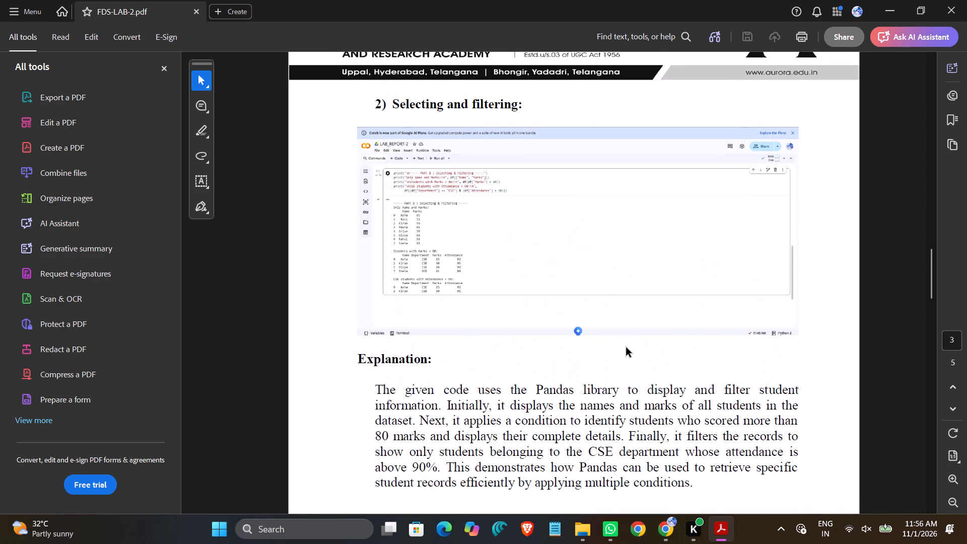
scroll(626, 348, "down", 2)
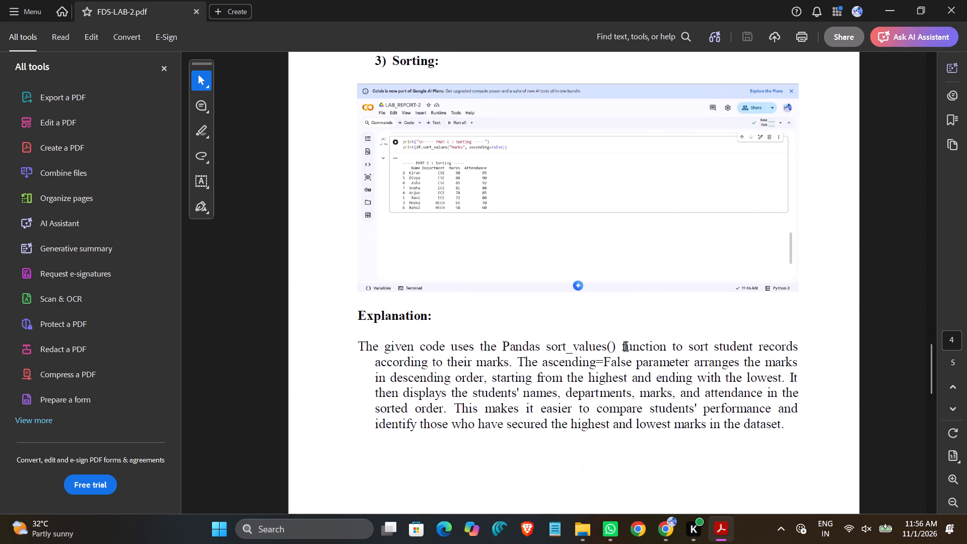
scroll(626, 348, "down", 3)
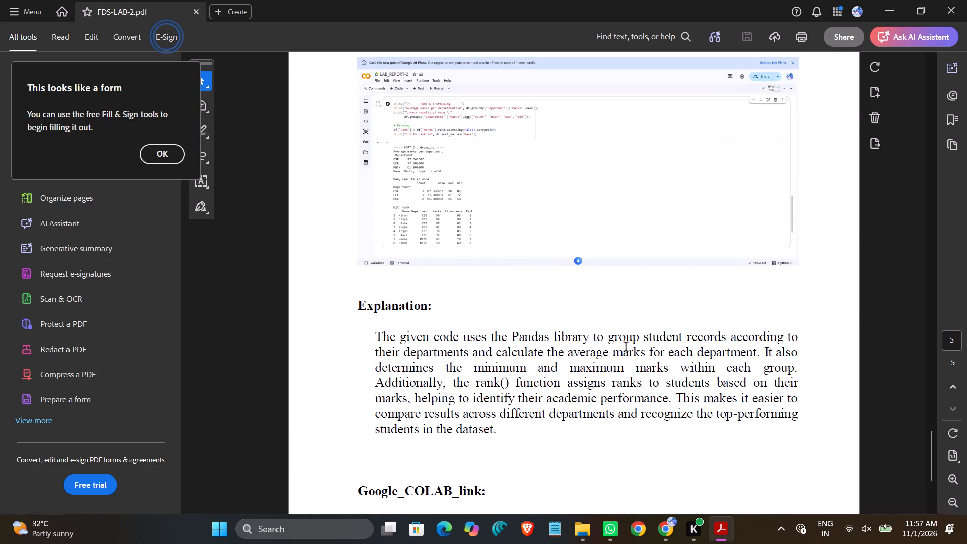
left_click(966, 0)
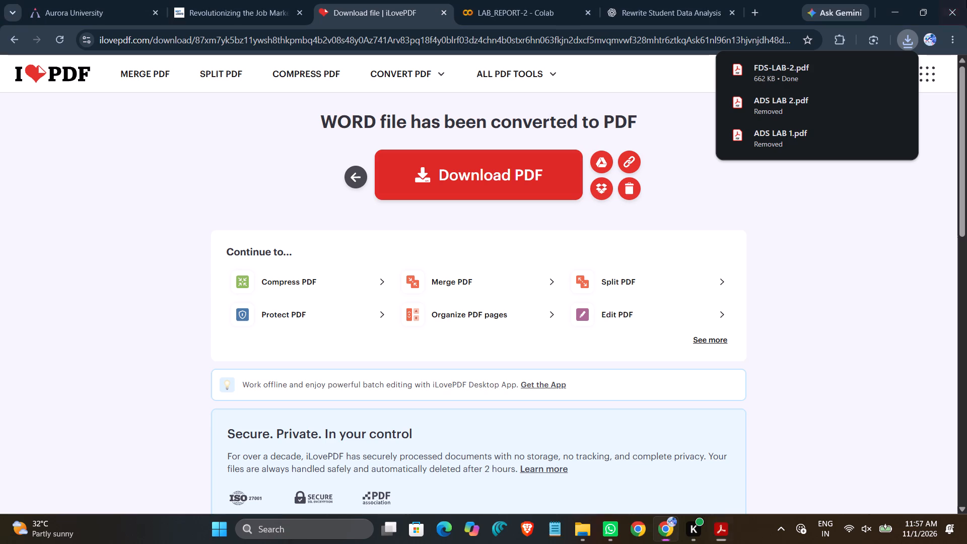
left_click(542, 4)
scroll(423, 391, "down", 6)
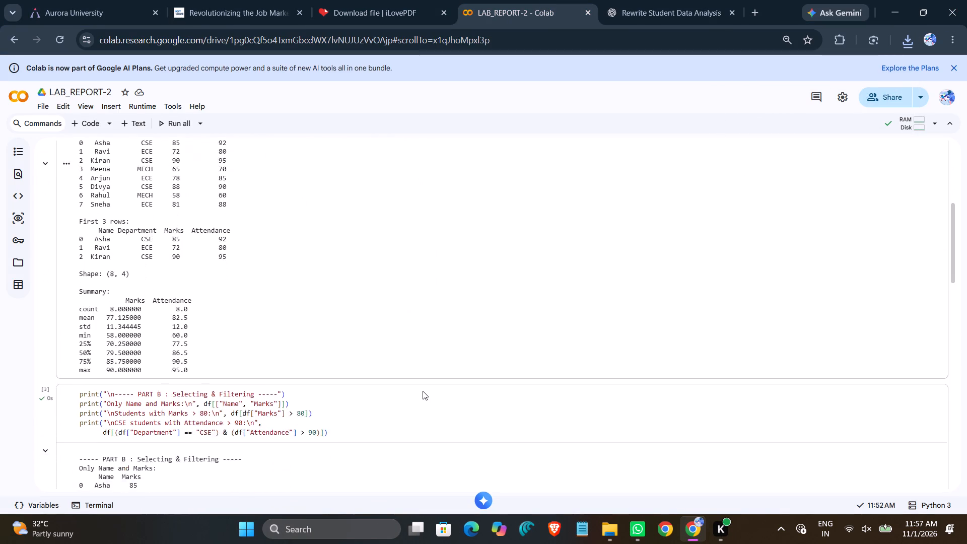
scroll(423, 391, "down", 1)
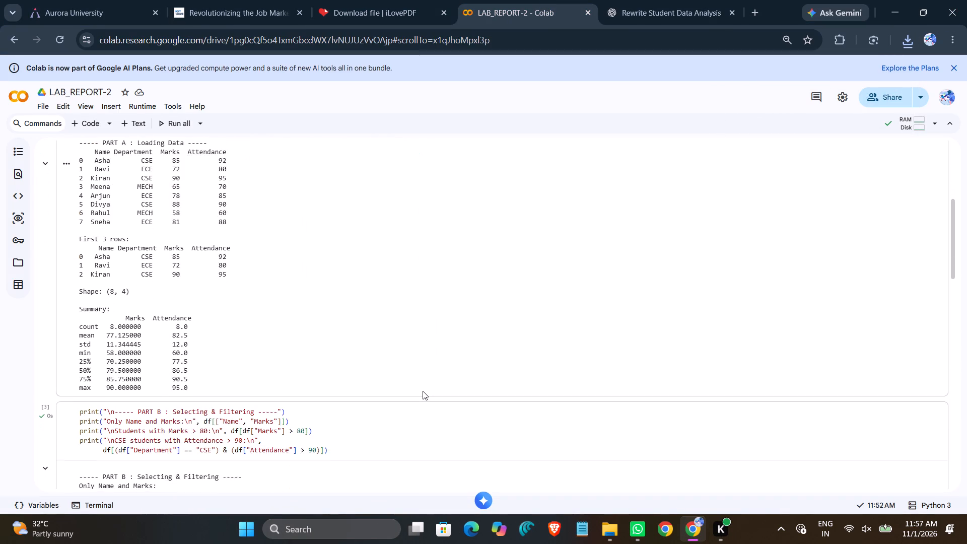